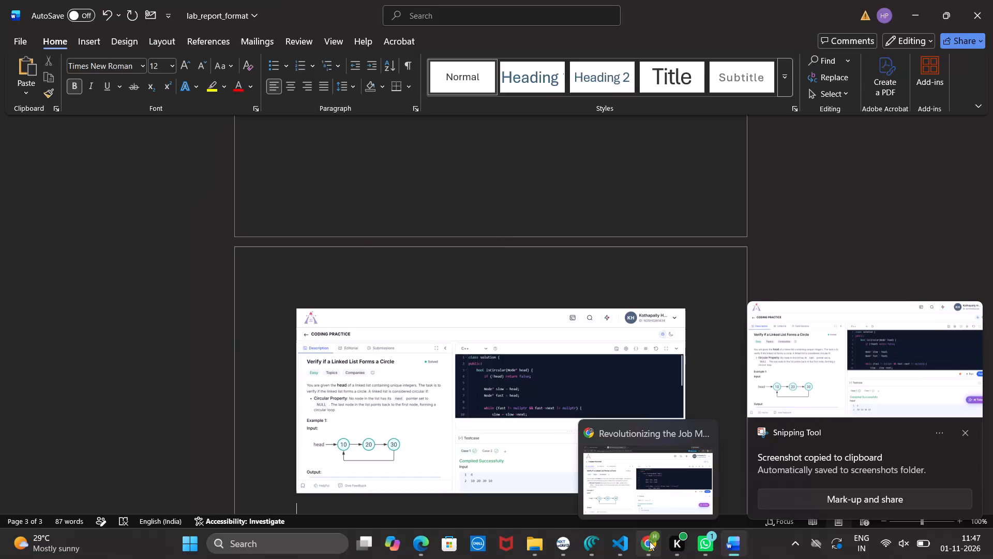
In Chrome, open Reverse Linked List II from the Coding Practice after Reversing a Linked List, and run its existing C++ solution.
click(651, 463)
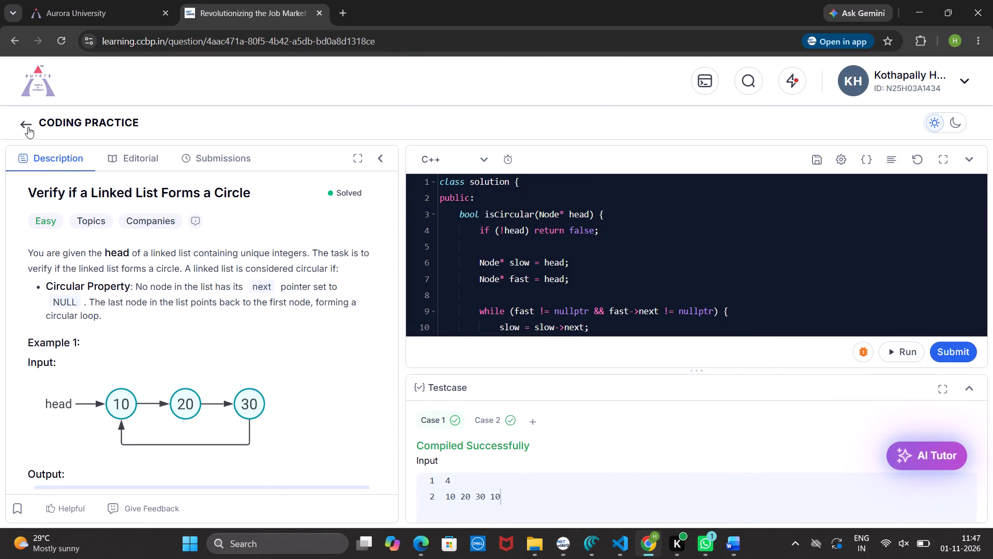
click(25, 125)
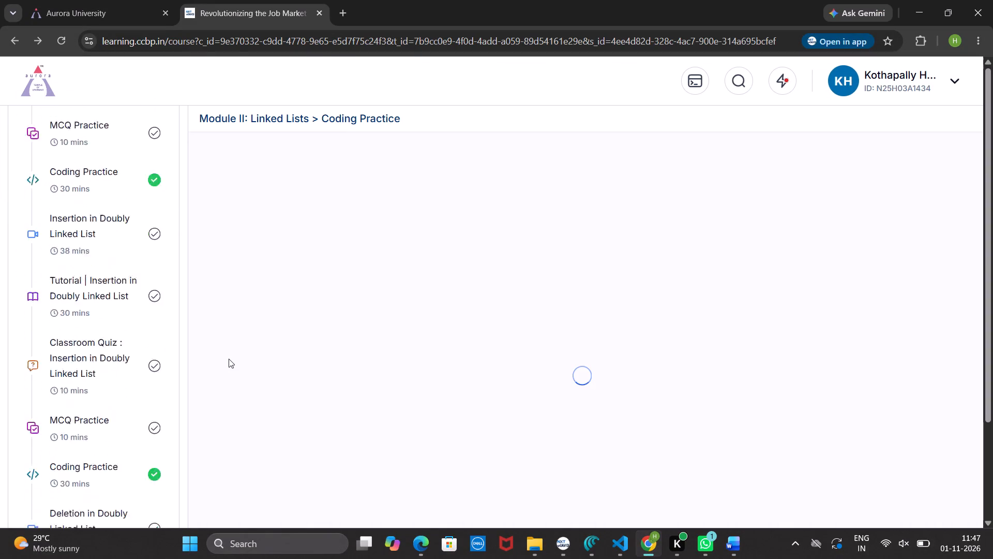
scroll(122, 405, down, 1)
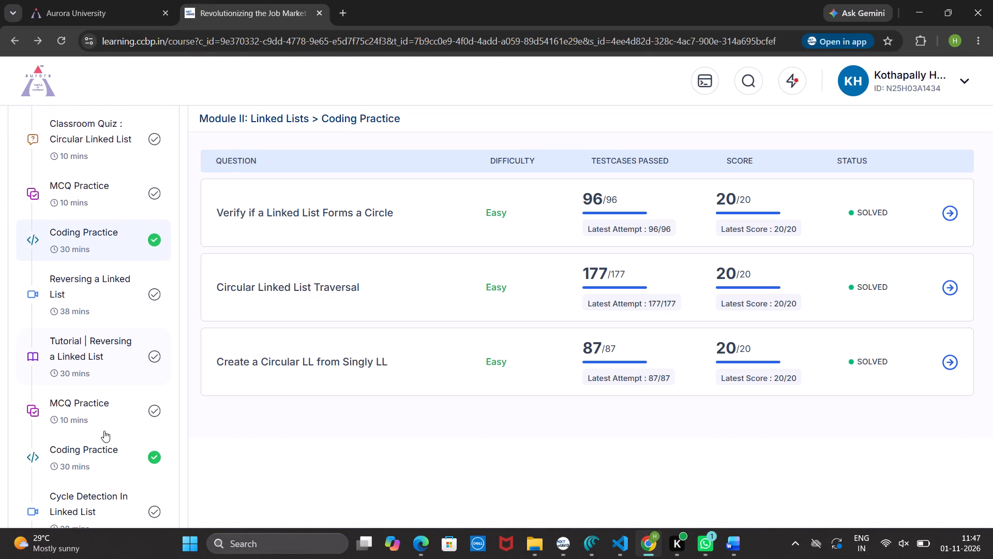
click(101, 455)
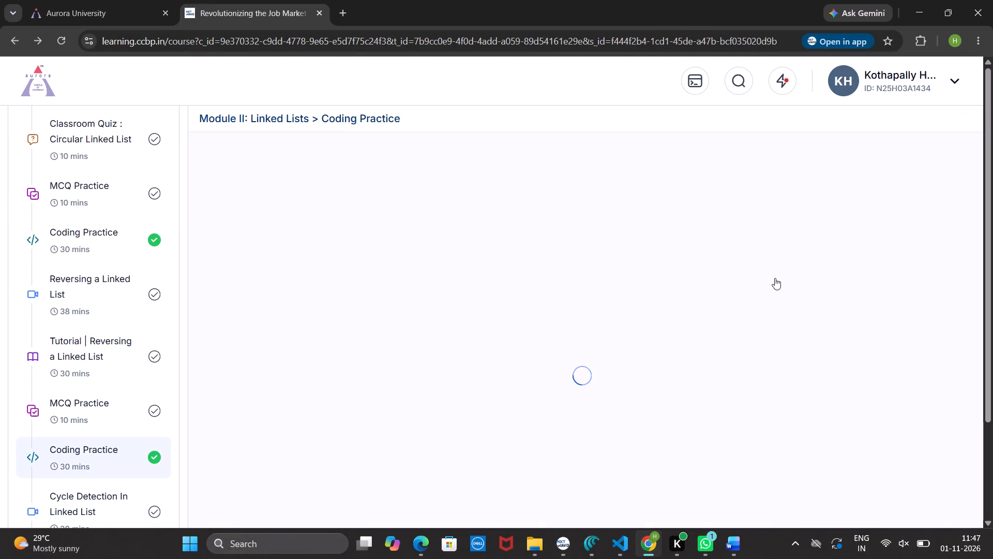
click(775, 278)
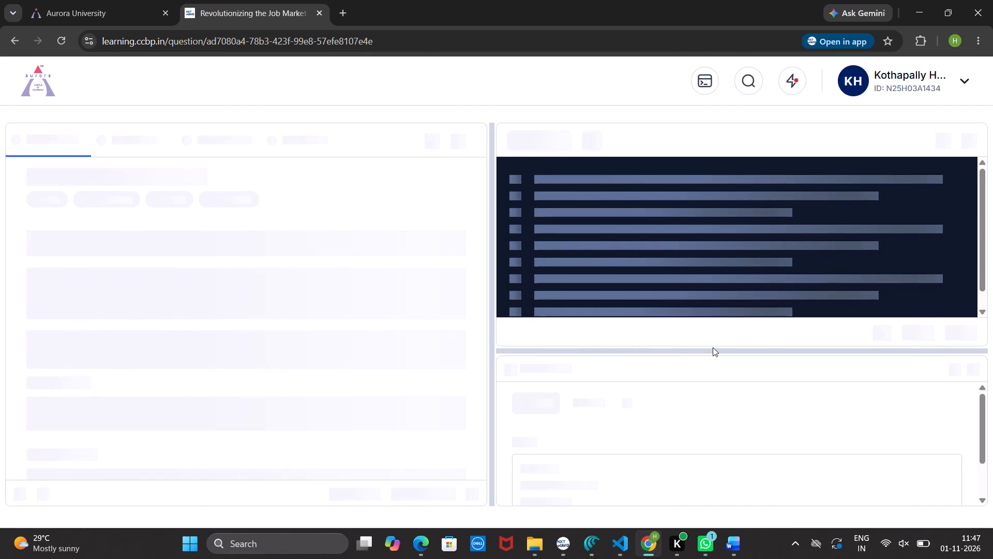
click(905, 351)
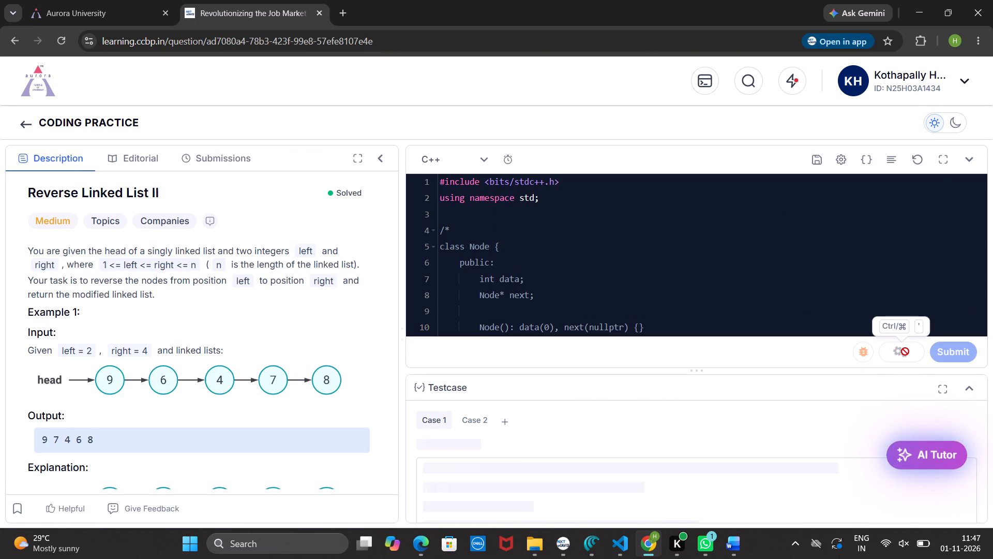
Capture a screenshot of the Reverse Linked List II page below the browser bar, with the start of the solution class and testcases showing.
scroll(483, 289, down, 2)
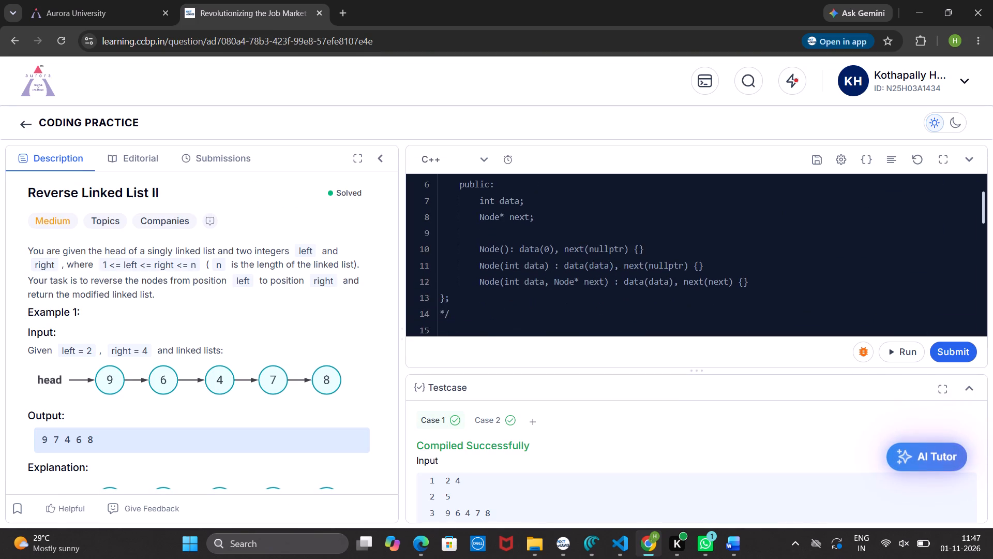
scroll(483, 289, down, 4)
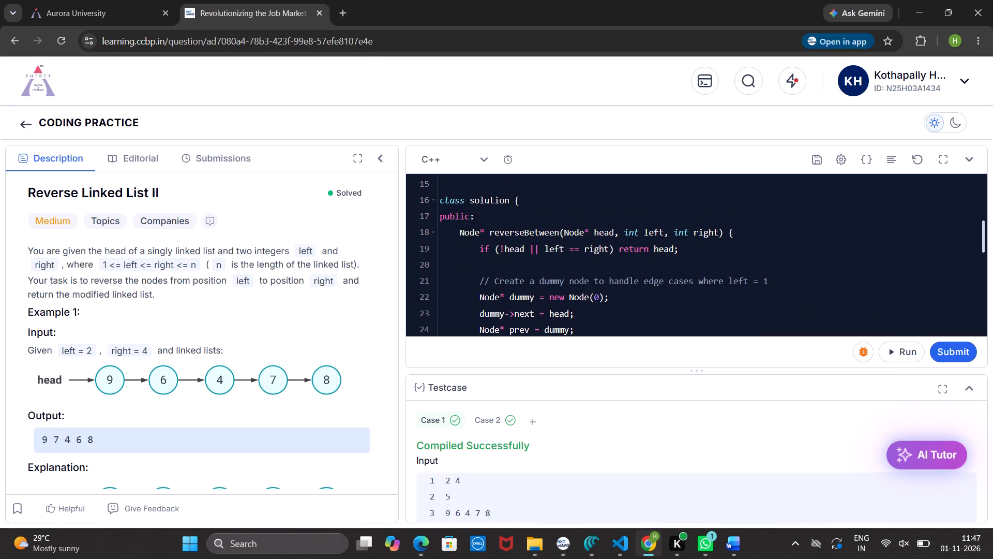
key(Print)
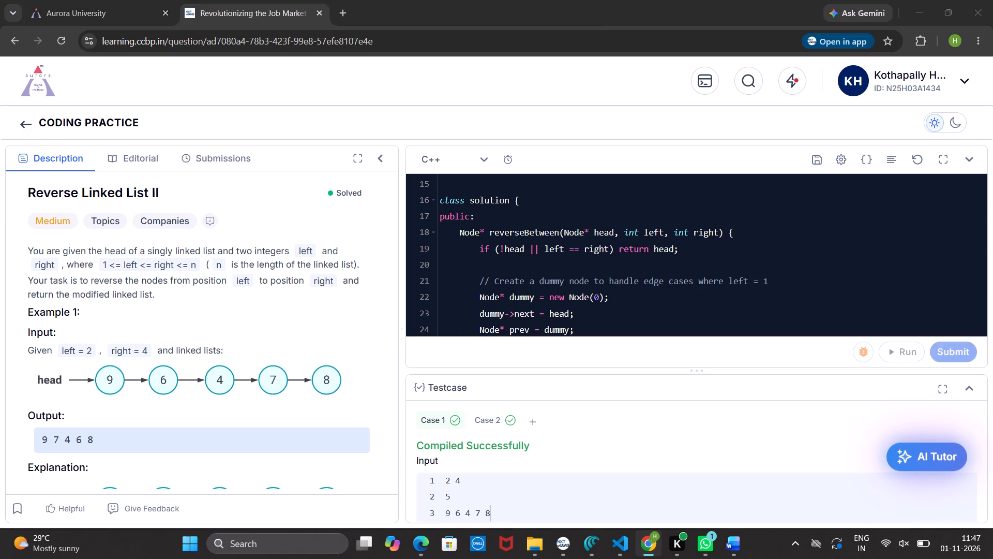
drag(0, 55, 14, 62)
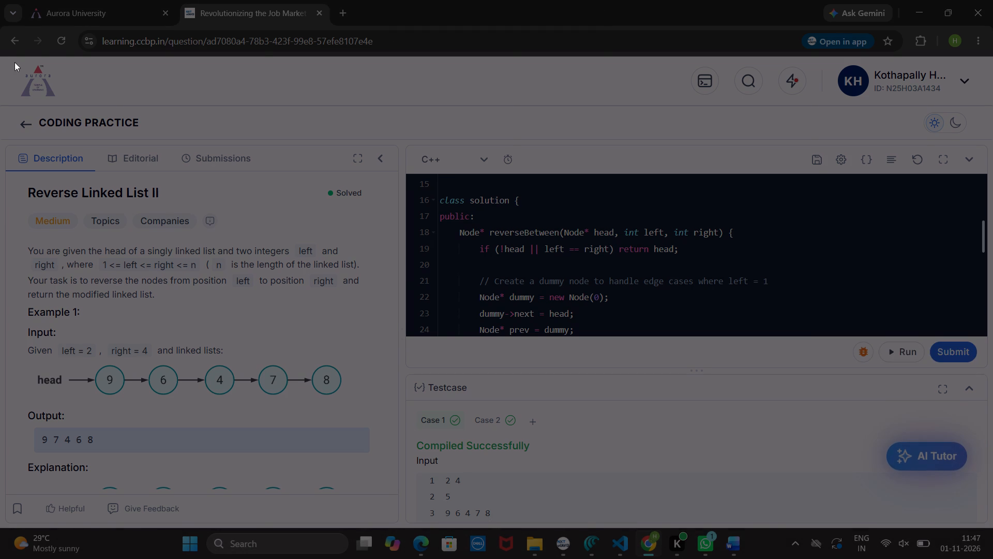
drag(14, 62, 992, 550)
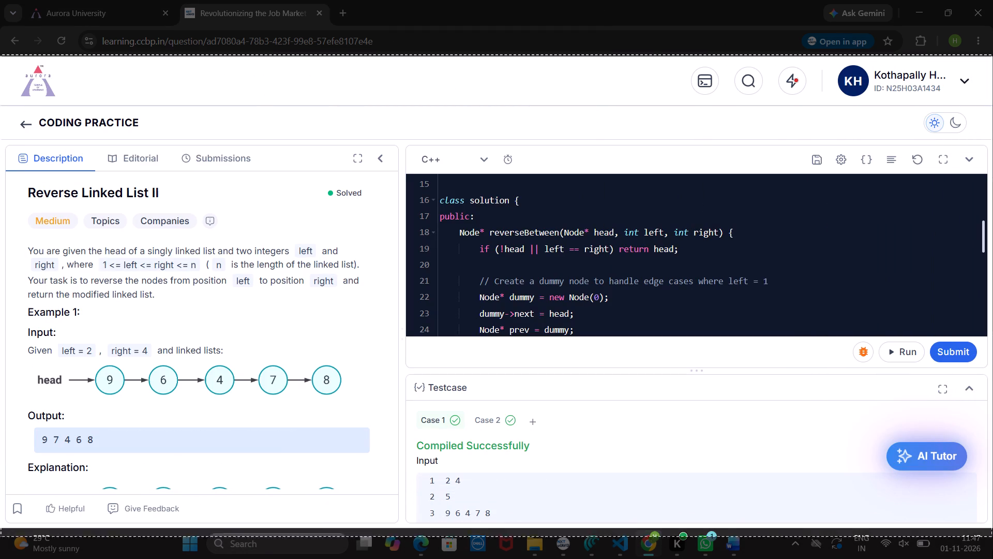
drag(992, 550, 992, 529)
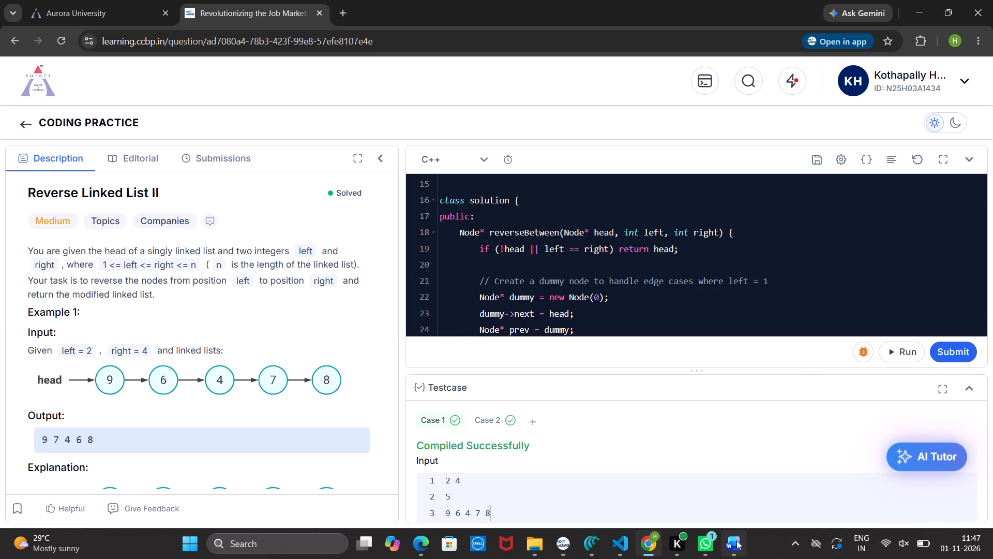
Paste the screenshot into the lab_report_format Word document below the Verify if a Linked List Forms a Circle image, and start a new line.
click(731, 512)
scroll(567, 424, down, 1)
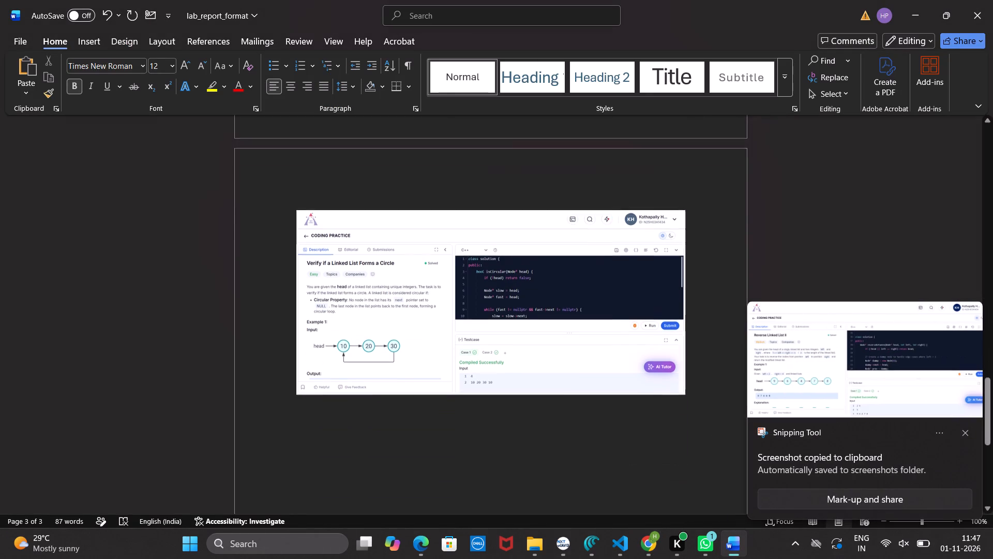
scroll(567, 424, down, 1)
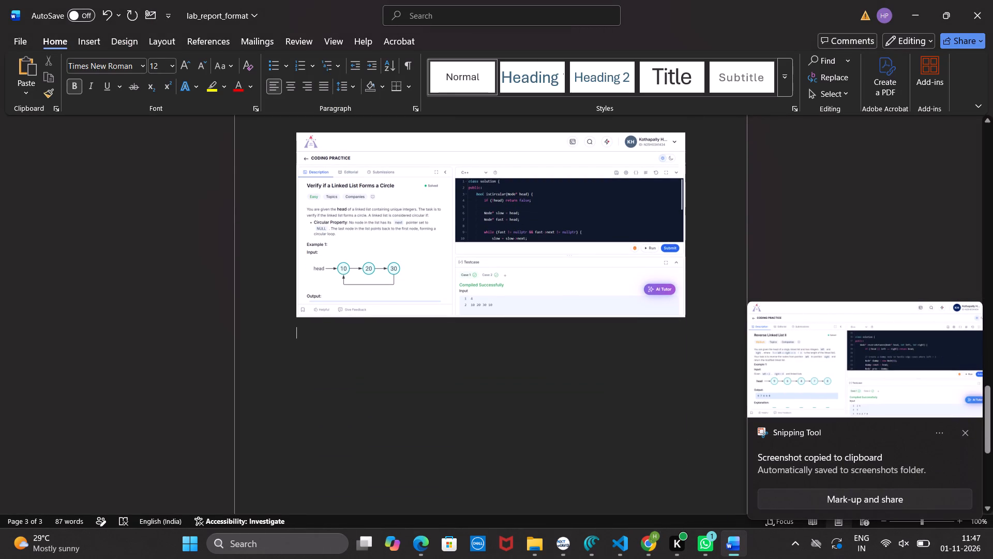
key(ctrl+v)
scroll(567, 424, down, 2)
key(Return)
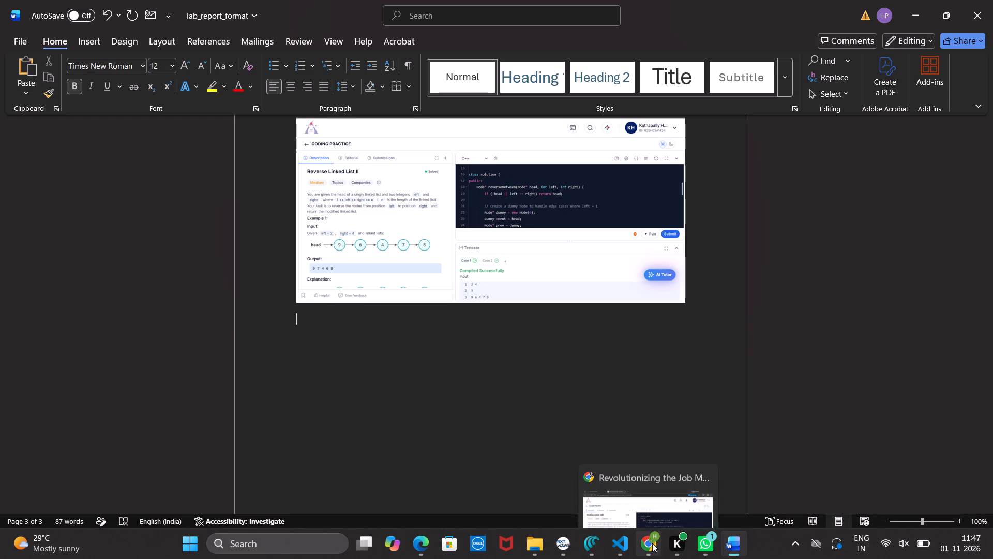
Back in Chrome, open Cycle Detection In Linked List II from the cycle detection Coding Practice and run its existing solution.
click(634, 483)
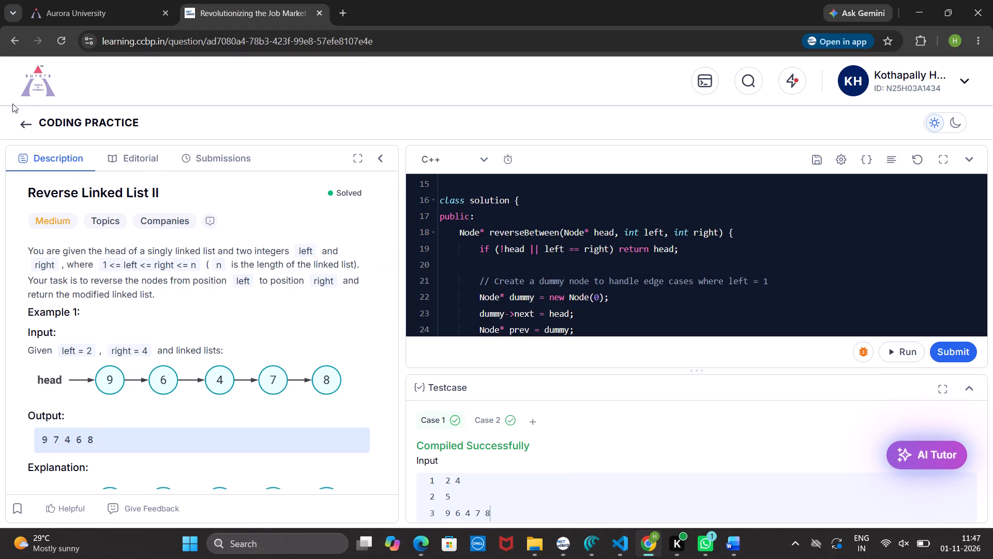
click(23, 117)
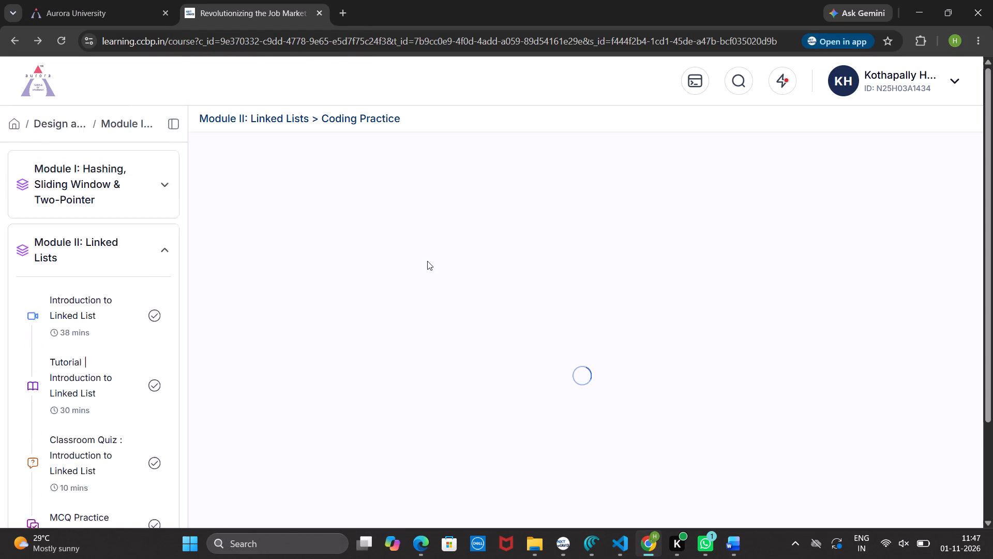
scroll(116, 314, down, 3)
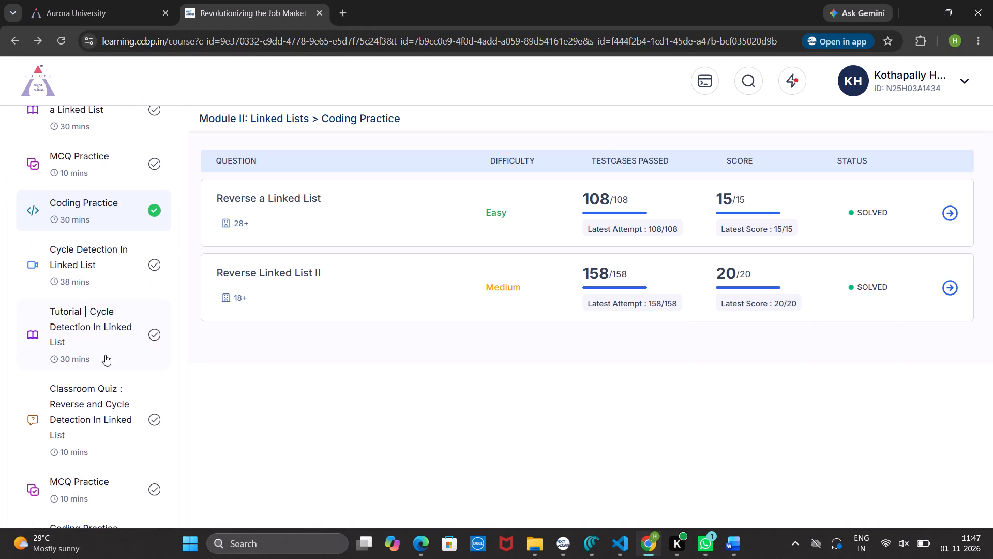
scroll(97, 406, down, 1)
click(90, 449)
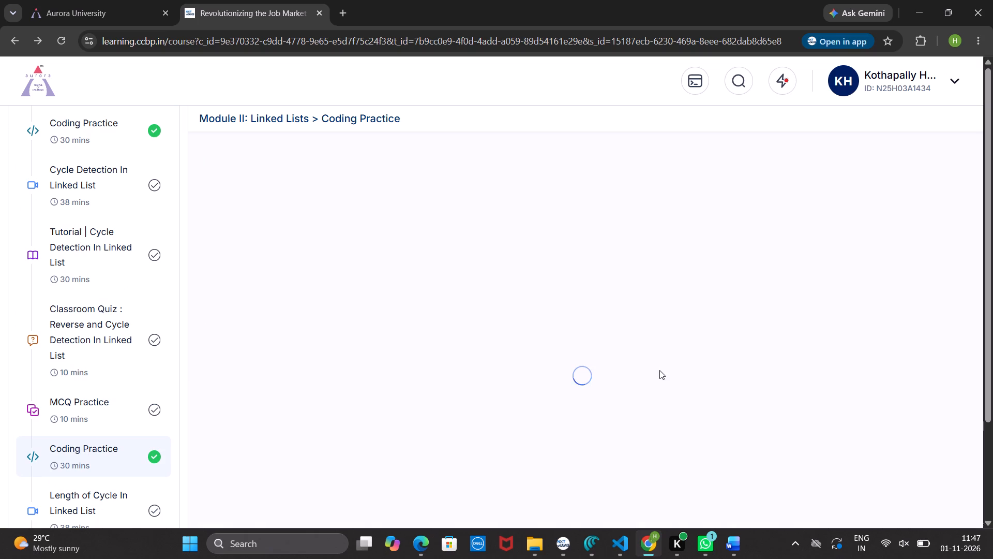
click(865, 289)
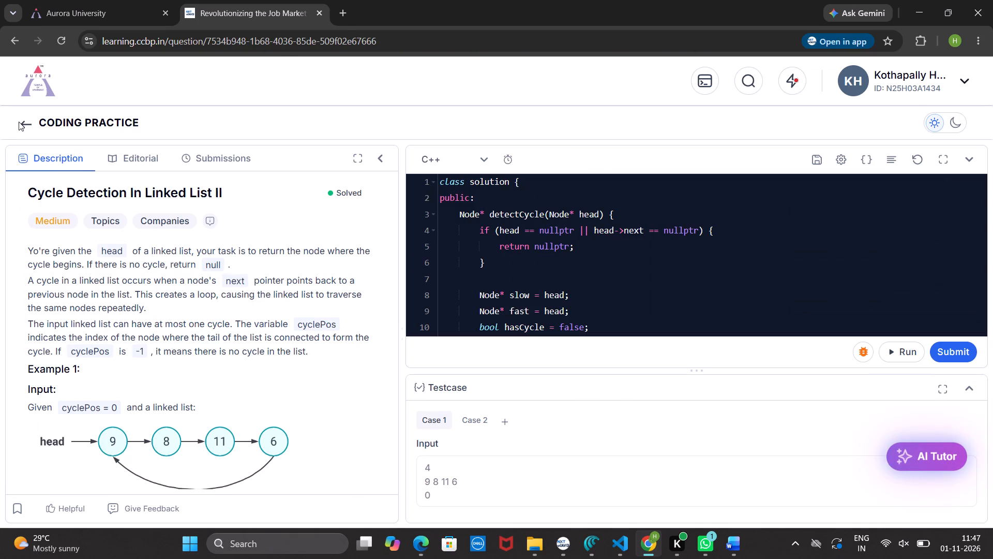
click(902, 352)
Capture a screenshot of the Cycle Detection In Linked List II page below the browser bar, with the code shown from line 1.
scroll(697, 211, up, 2)
scroll(697, 211, down, 1)
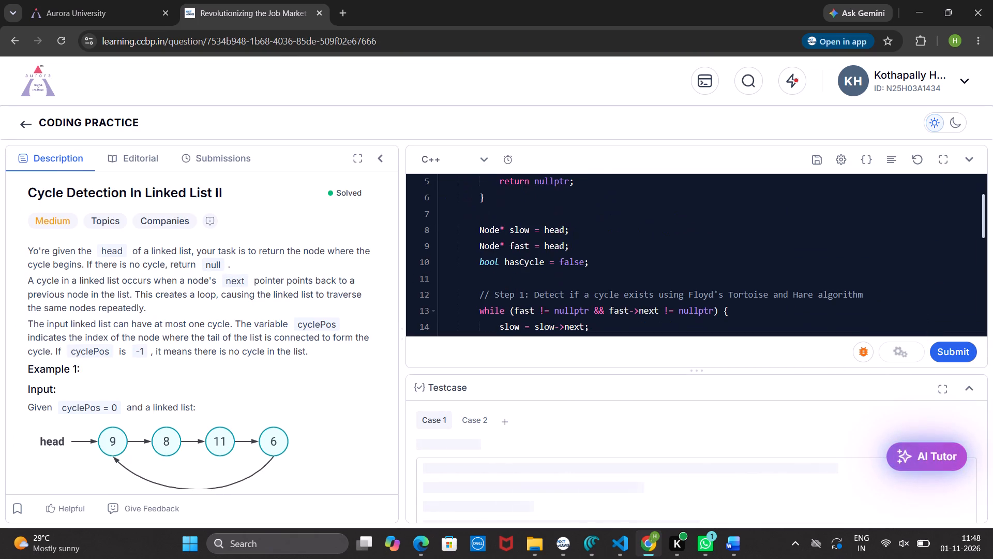
scroll(697, 211, up, 3)
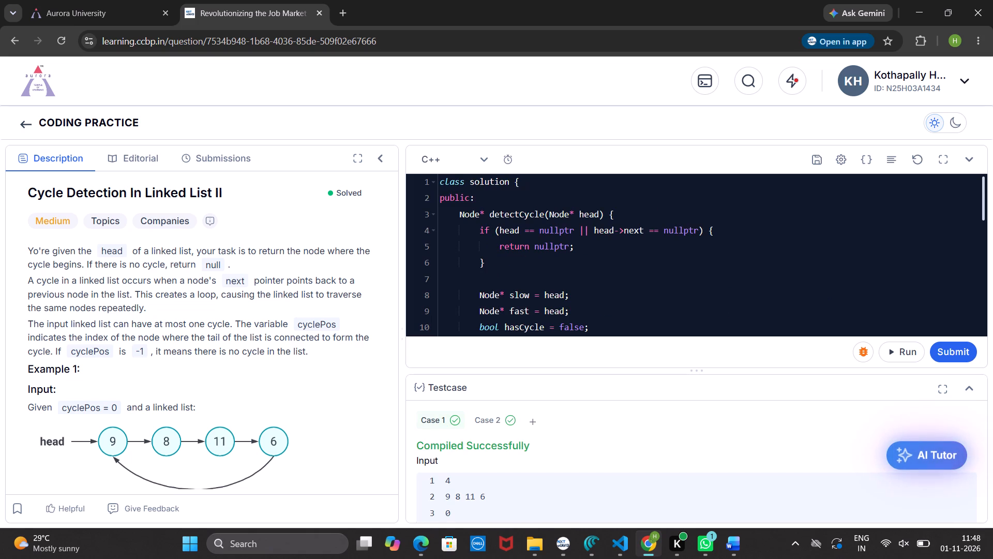
key(Print)
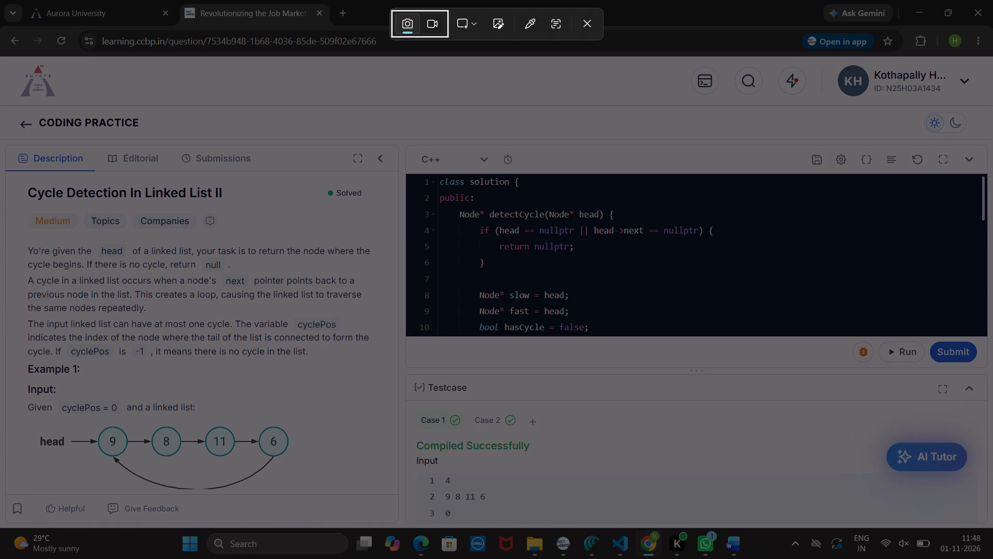
drag(0, 58, 638, 413)
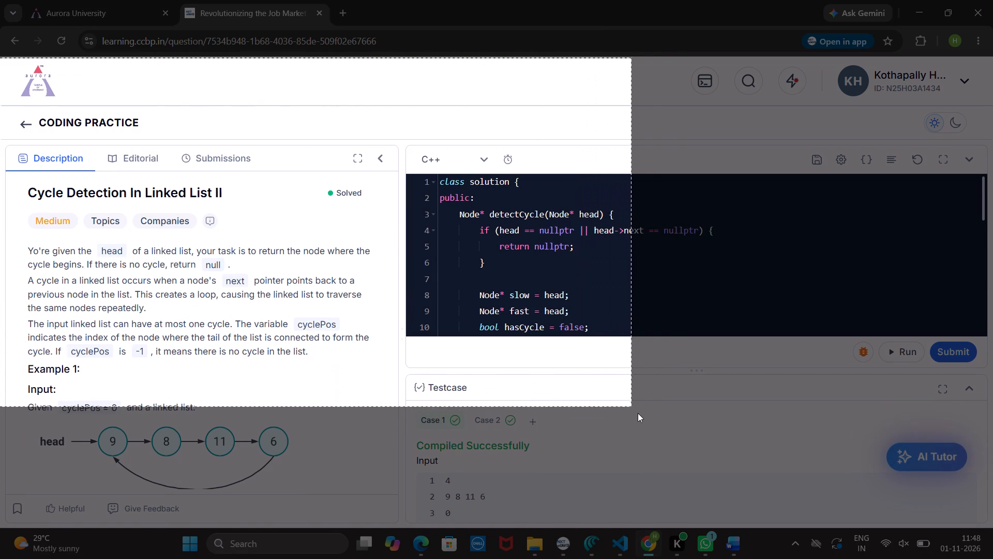
drag(638, 413, 880, 526)
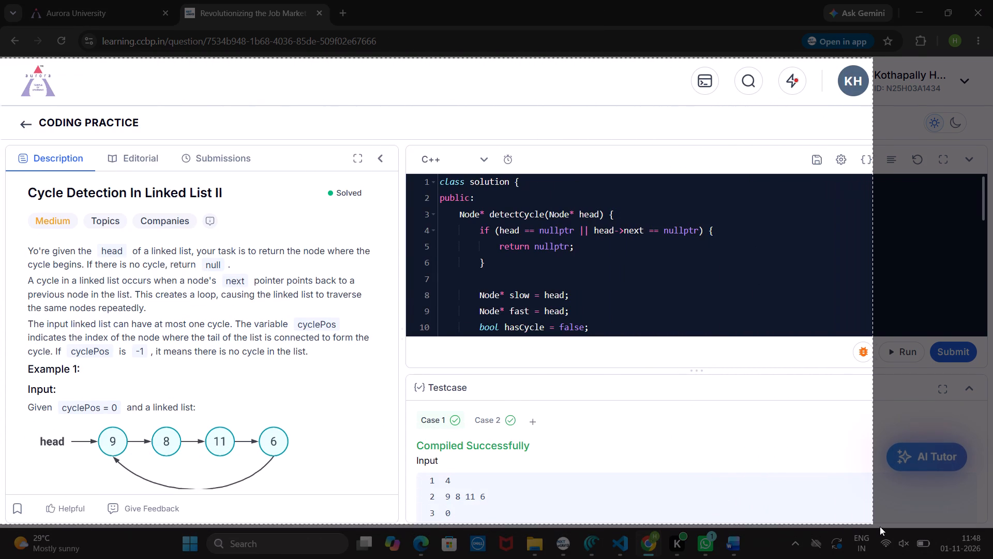
drag(880, 526, 992, 528)
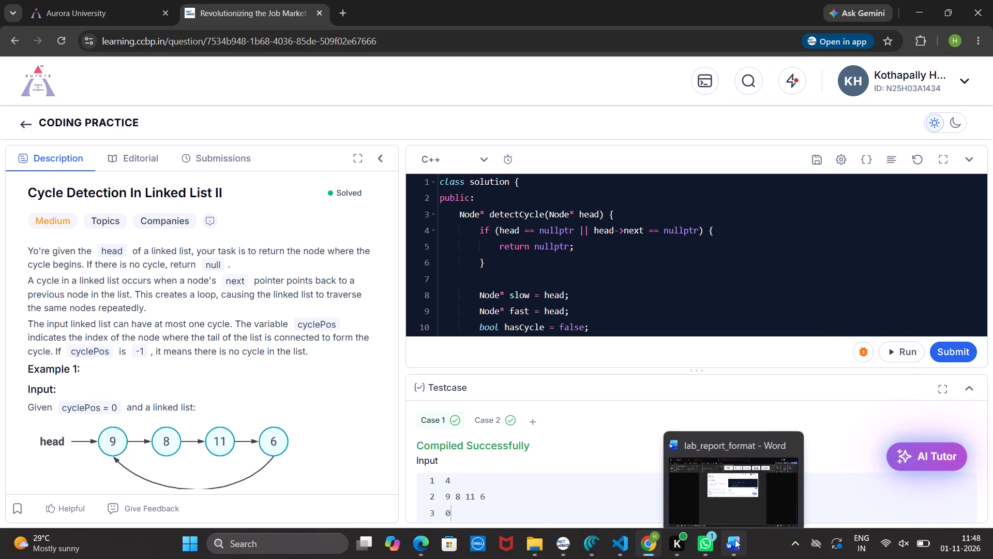
Paste the screenshot into the Word lab report below the Reverse Linked List II image and start a new line.
click(725, 499)
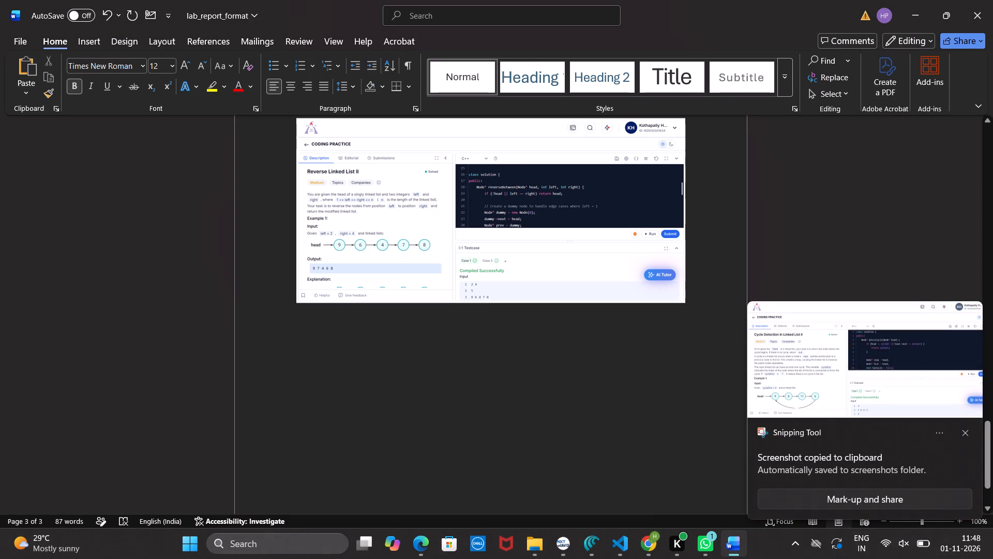
key(ctrl+v)
key(Return)
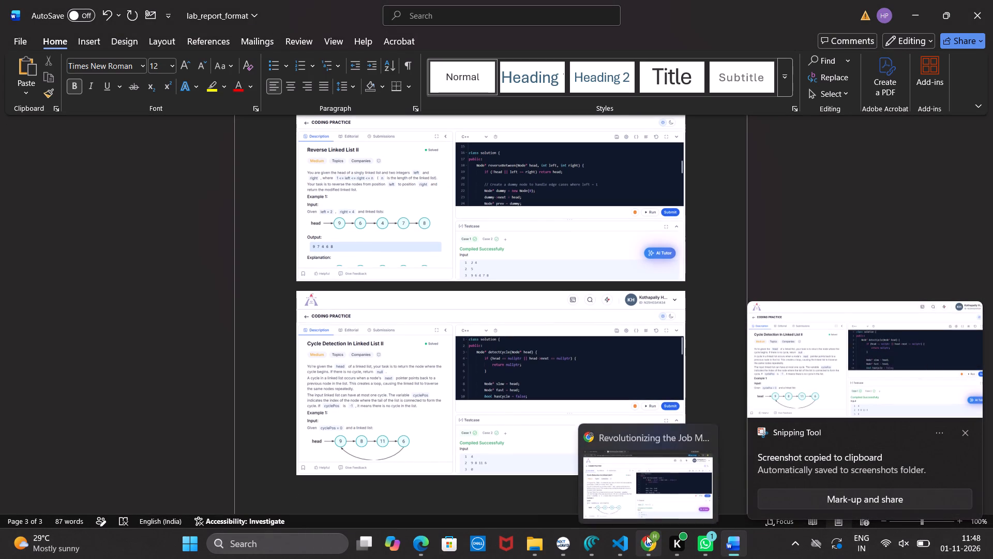
Back in Chrome, open Length Of Cycle from its Coding Practice, run the existing solution and bring the solution class into view.
click(648, 481)
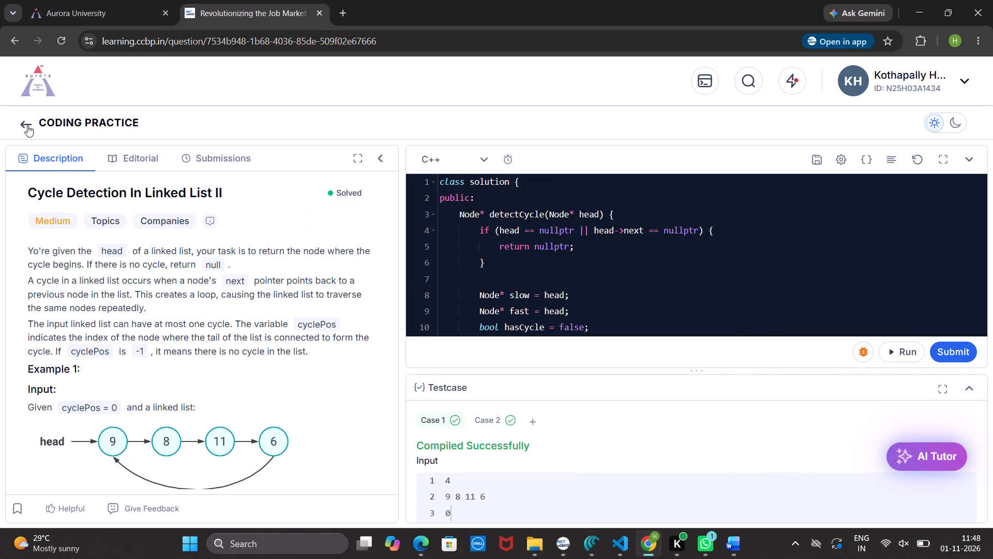
click(27, 125)
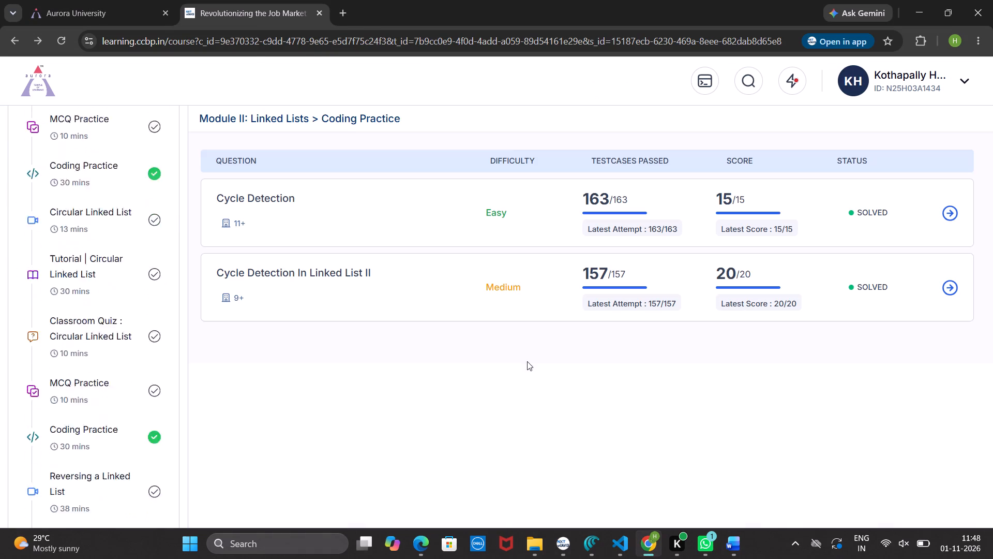
scroll(110, 315, down, 4)
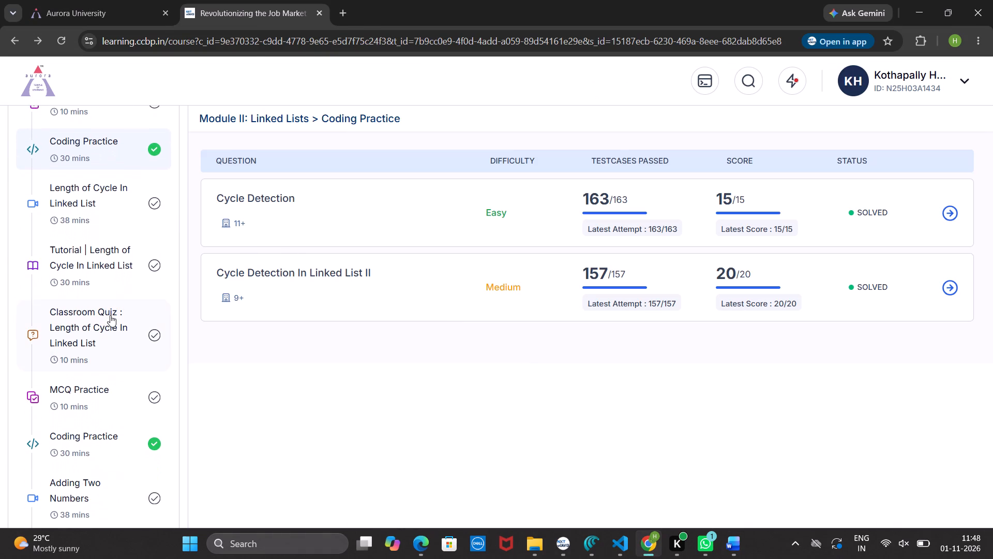
click(111, 444)
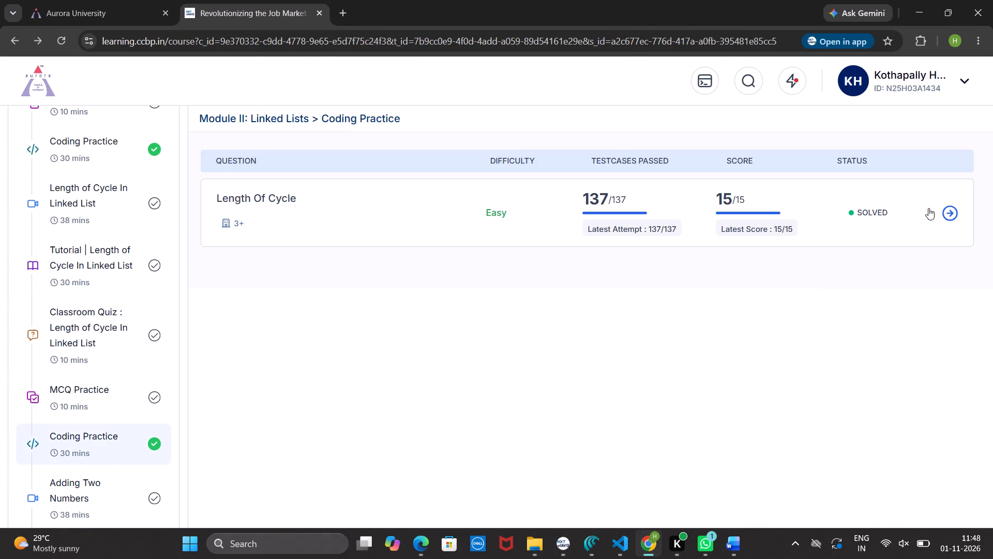
click(948, 202)
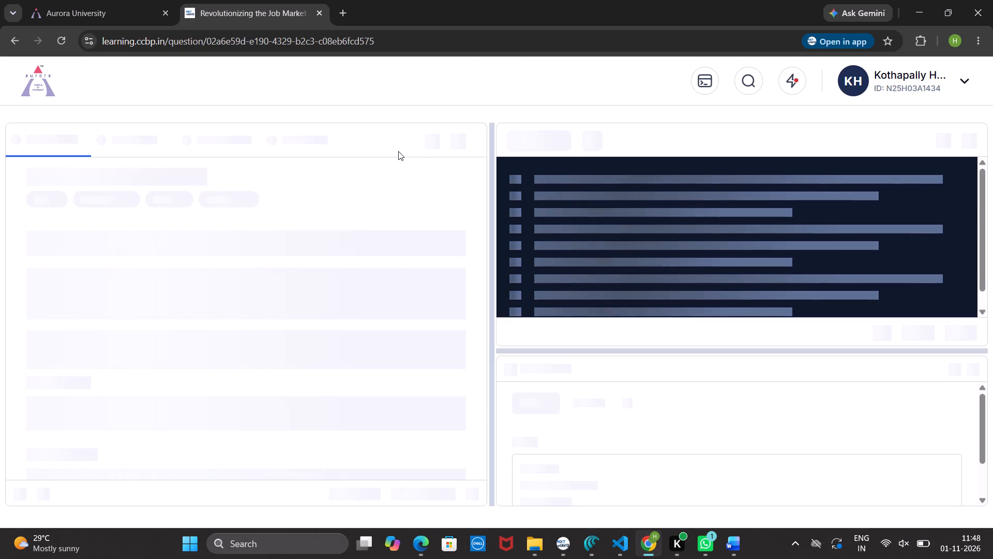
click(912, 352)
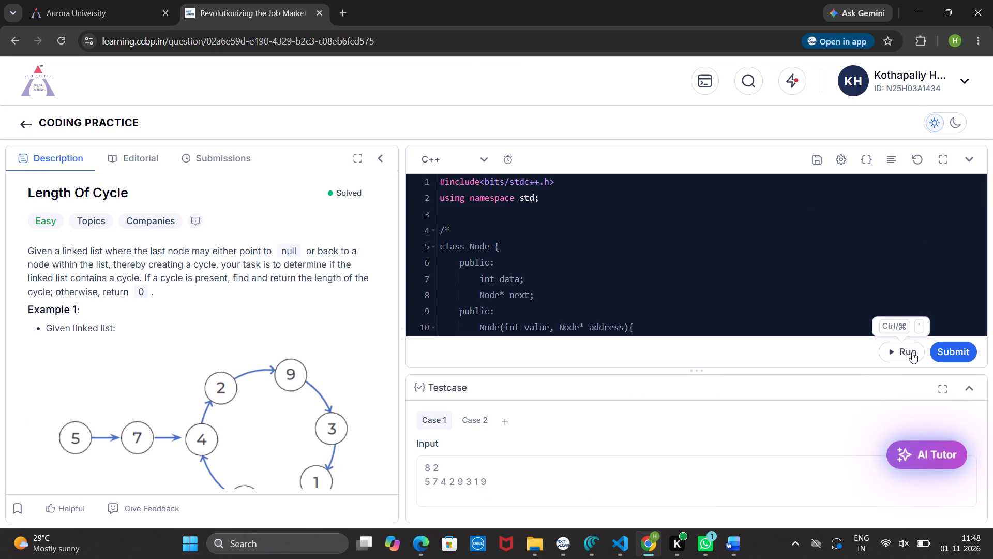
scroll(672, 263, down, 7)
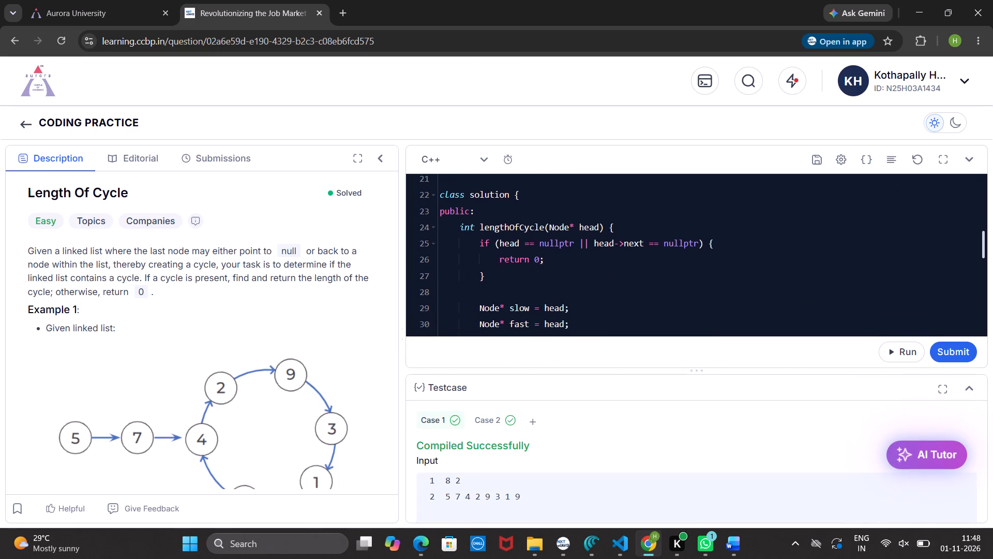
Capture a screenshot of the Length Of Cycle page below the browser bar, with the solution class in view.
key(Print)
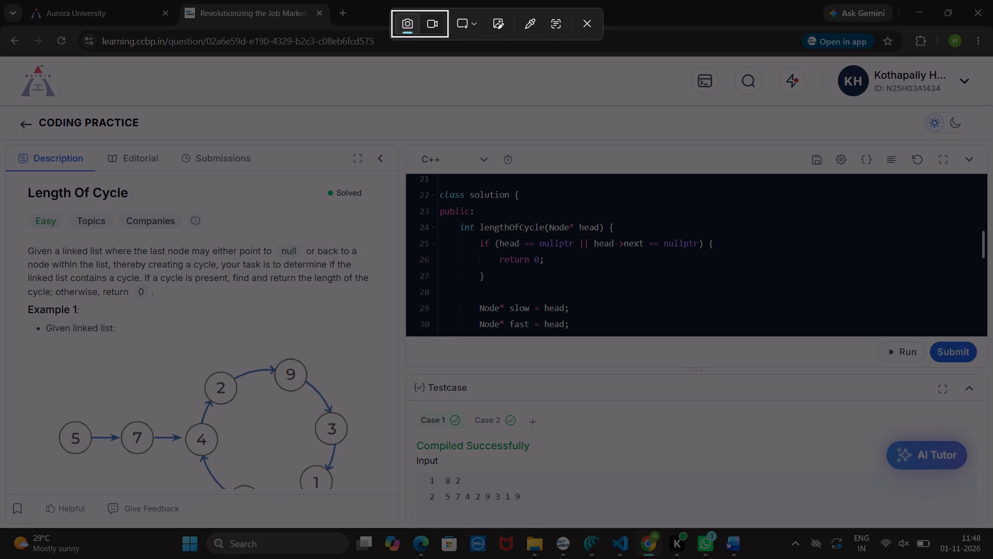
drag(0, 57, 574, 502)
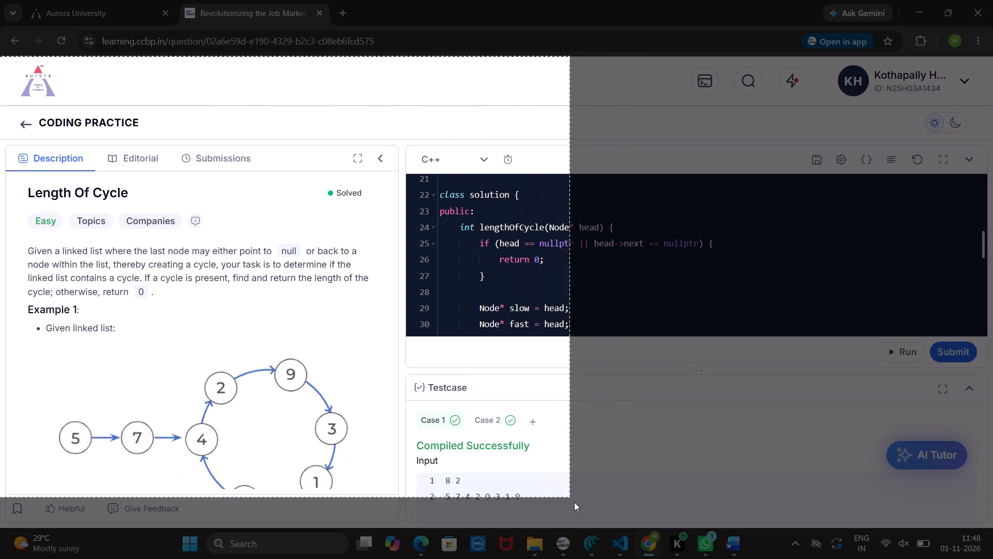
drag(574, 502, 805, 528)
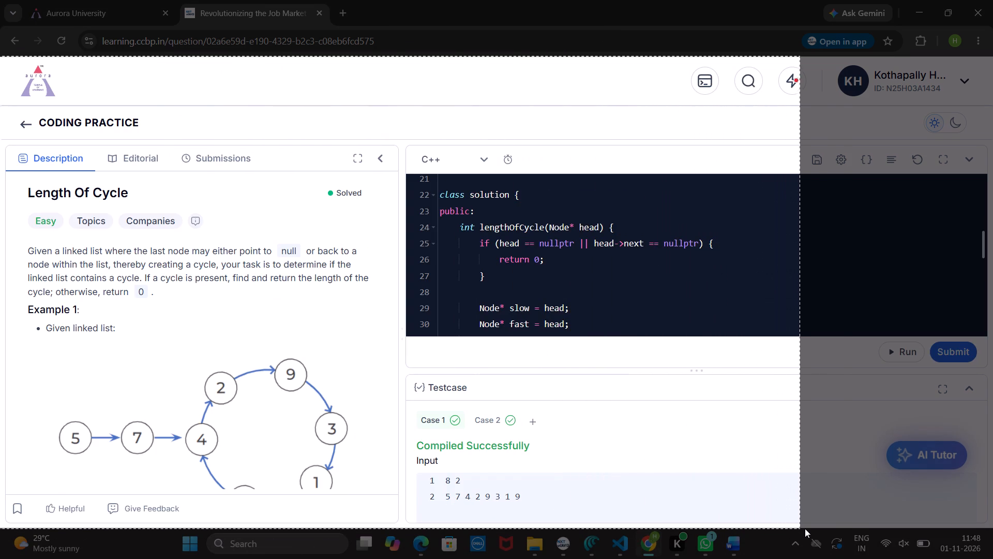
drag(805, 528, 992, 528)
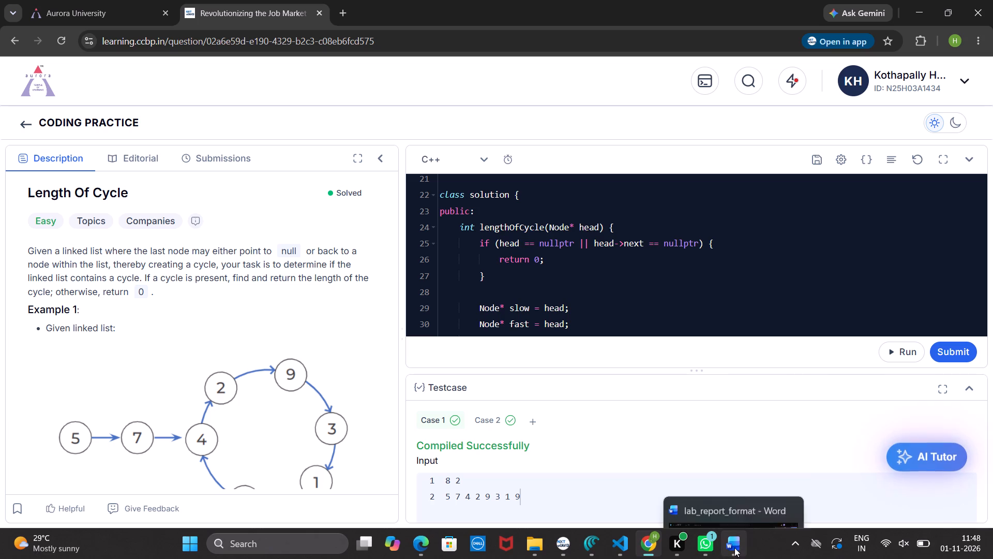
Paste the screenshot into the Word lab report below the Cycle Detection In Linked List II image and start a new line.
click(739, 504)
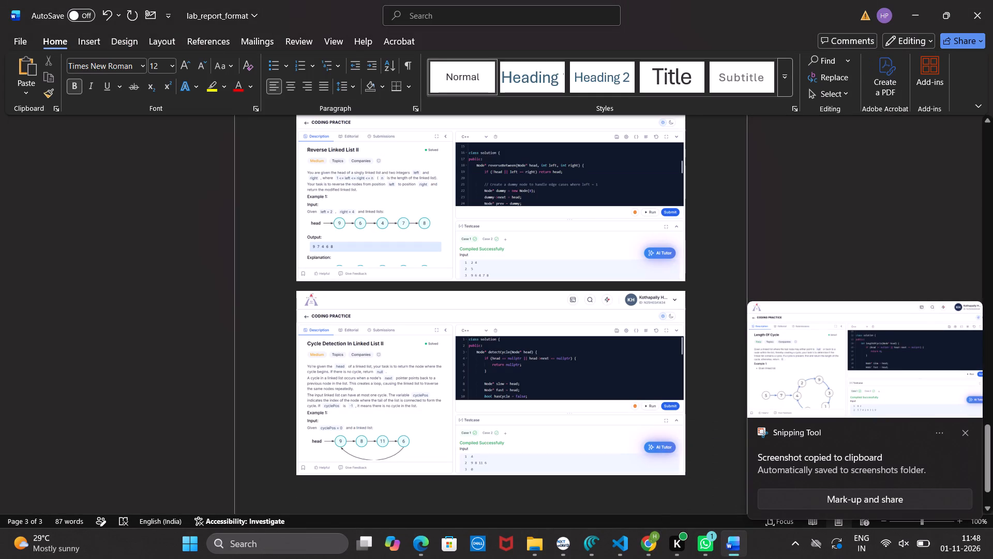
key(ctrl+v)
key(Return)
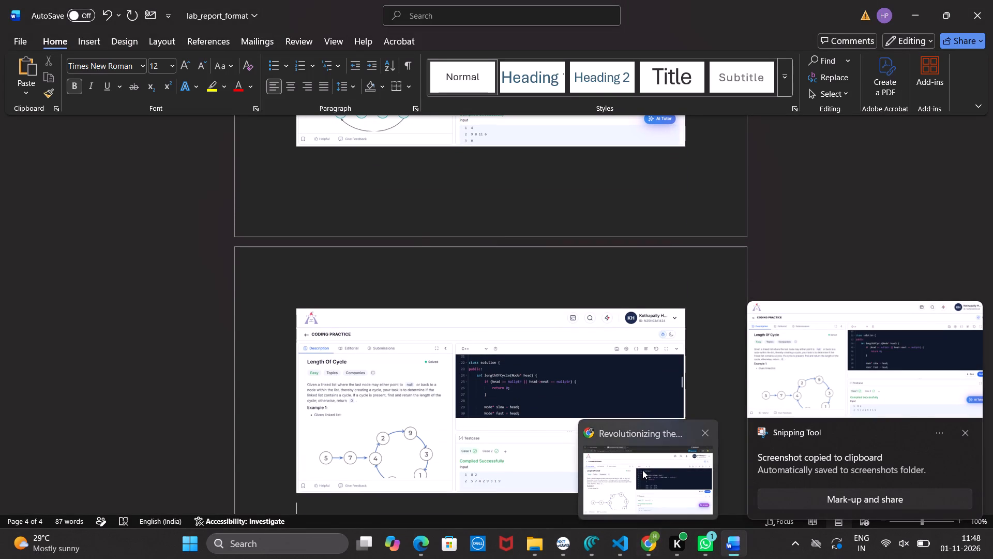
Back in Chrome, open Add Two Numbers from the Adding Two Numbers Coding Practice, run the existing solution and bring the solution class into view.
click(642, 470)
click(29, 125)
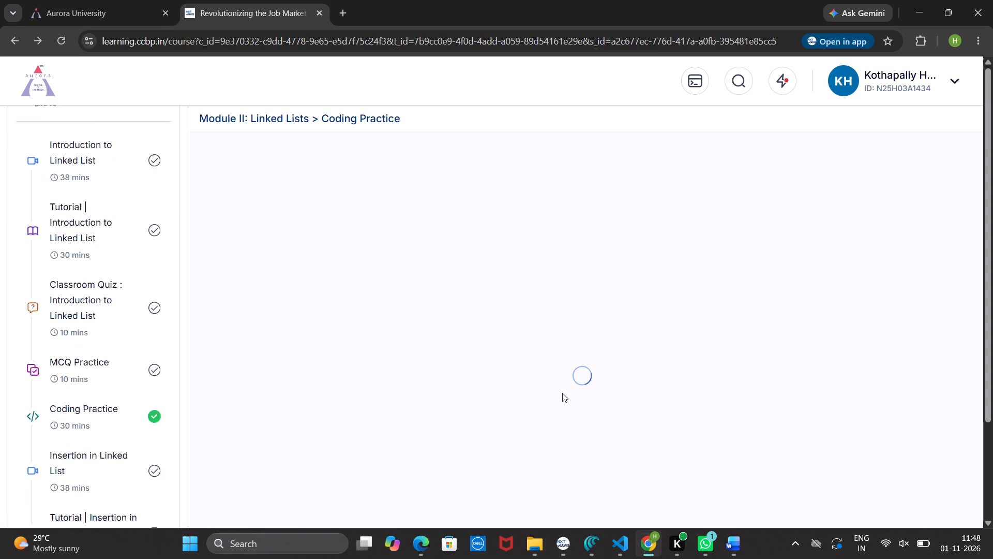
scroll(111, 284, down, 4)
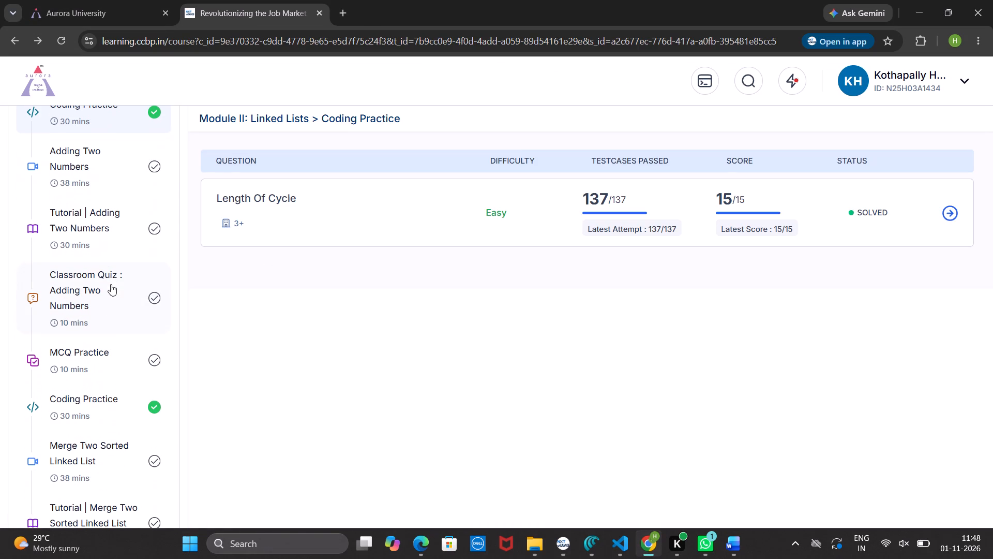
click(107, 392)
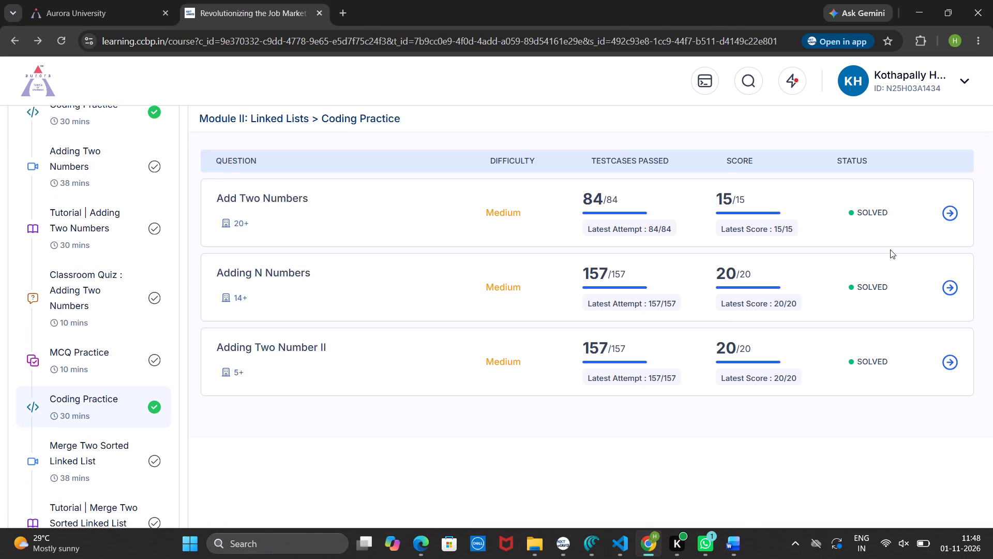
click(921, 211)
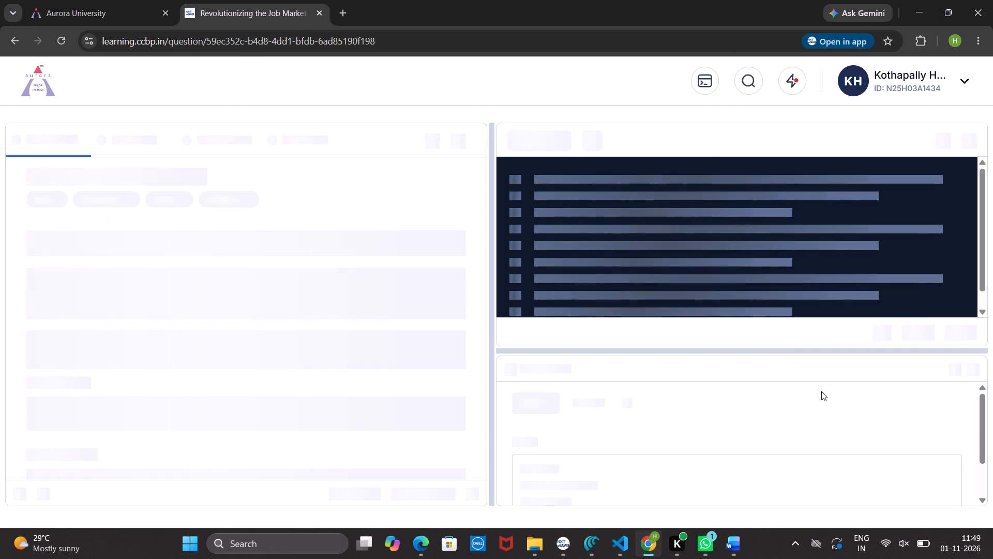
click(898, 353)
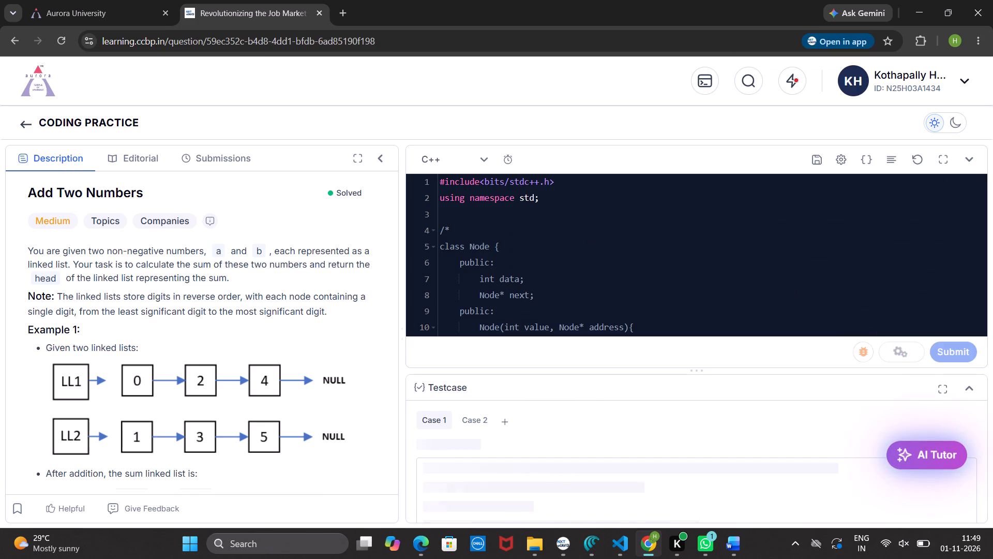
scroll(509, 206, down, 5)
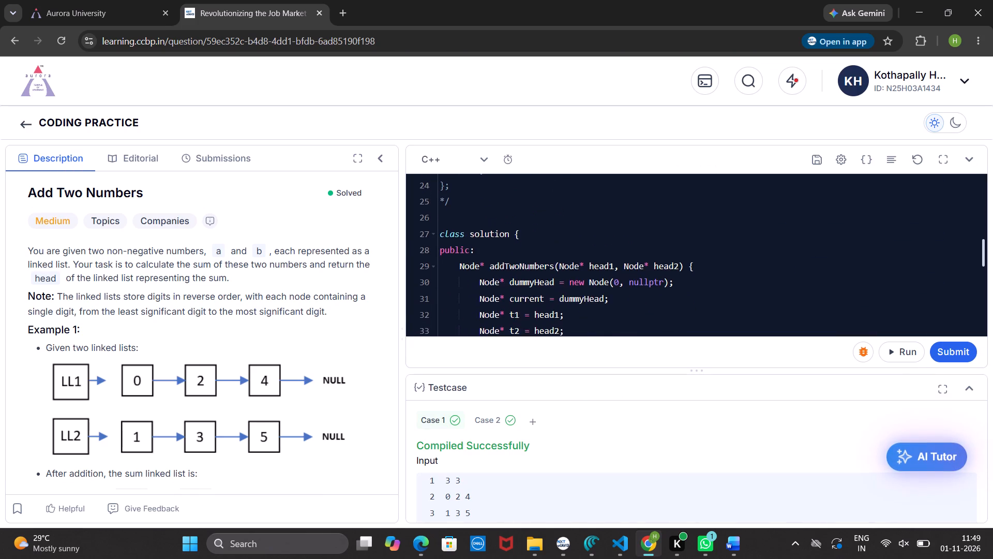
scroll(509, 206, up, 1)
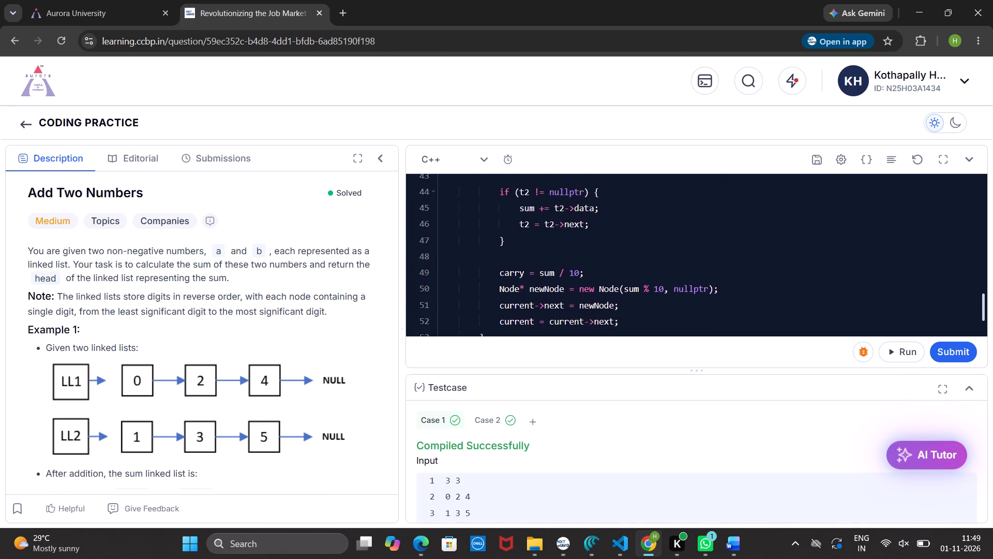
scroll(509, 206, up, 3)
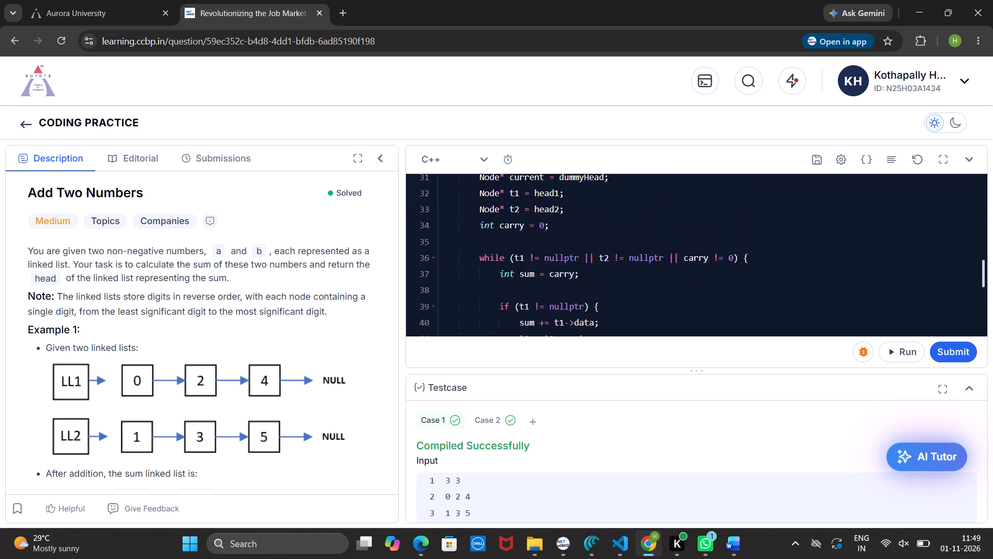
scroll(509, 206, up, 2)
scroll(509, 206, down, 1)
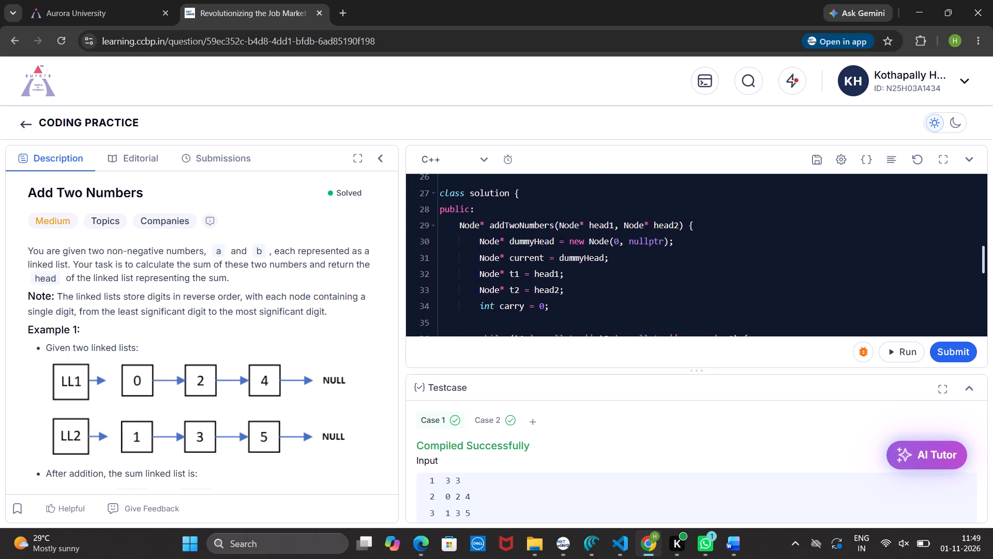
scroll(509, 206, down, 1)
Capture a screenshot of the Add Two Numbers page below the browser bar, with the code shown from line 27.
key(Print)
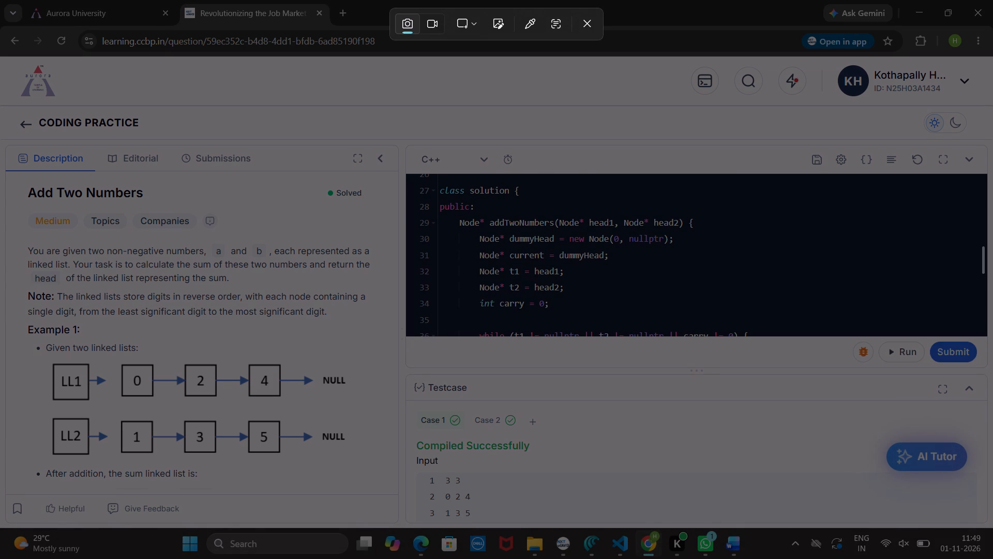
drag(0, 56, 491, 367)
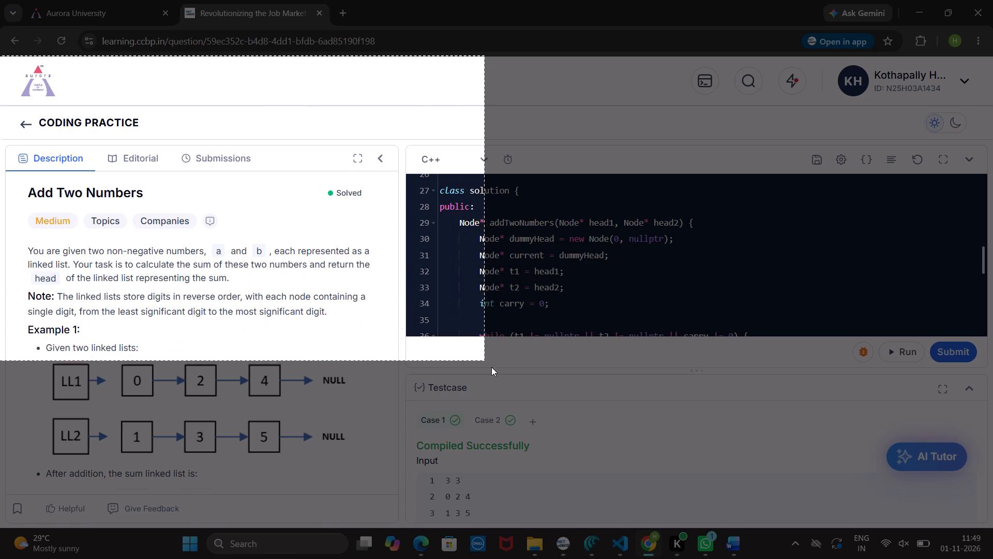
drag(491, 367, 736, 513)
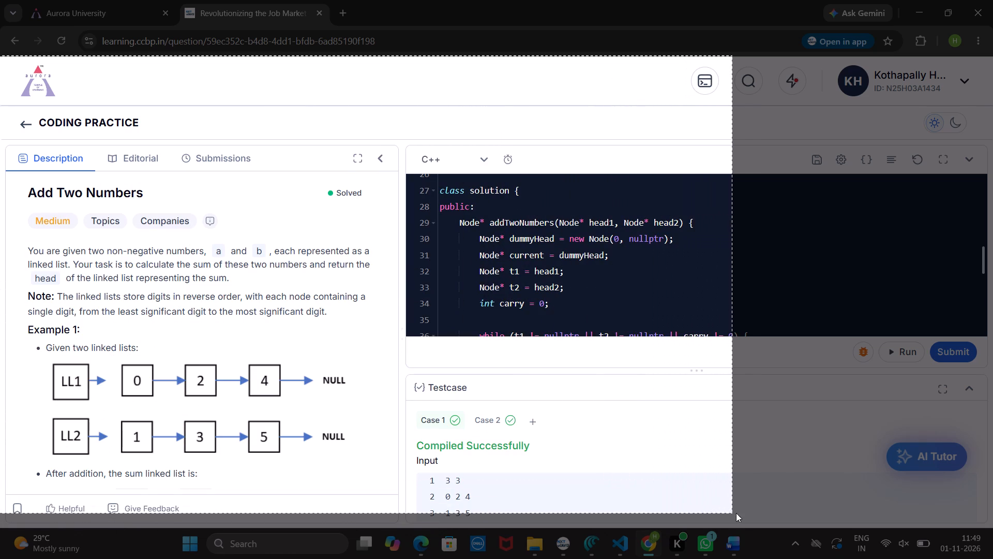
drag(736, 513, 970, 529)
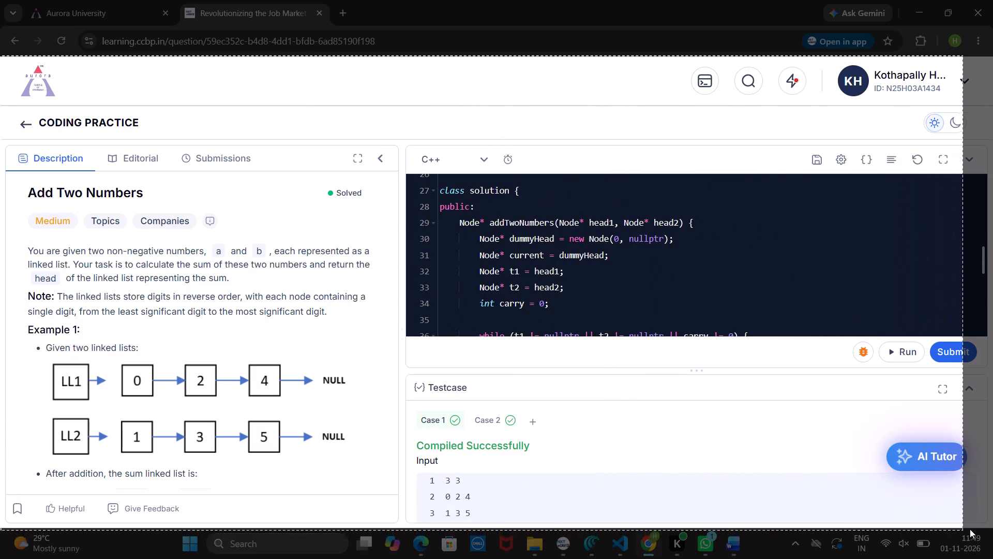
drag(970, 529, 992, 528)
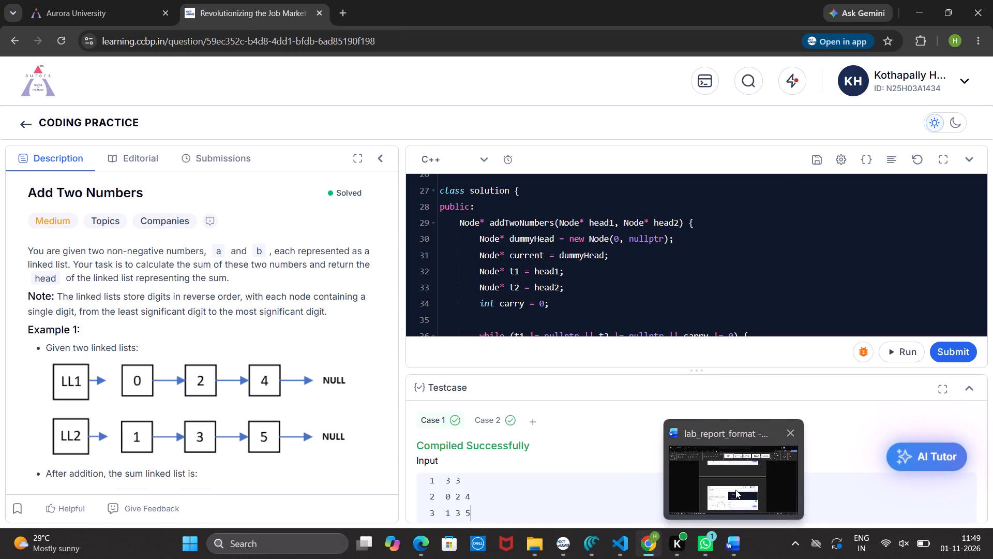
Paste the screenshot into the Word lab report below the Length Of Cycle image and start a new line.
click(735, 490)
key(ctrl+v)
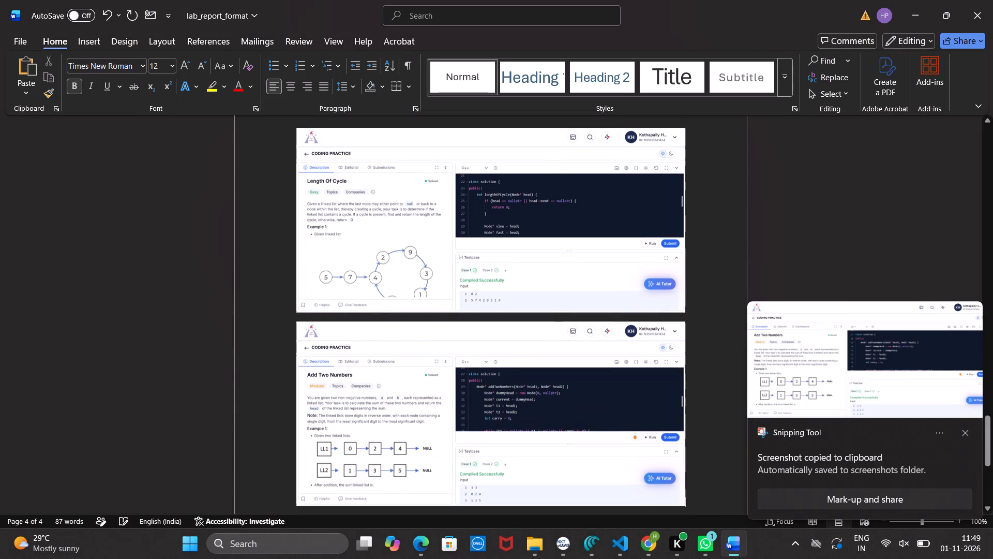
key(Return)
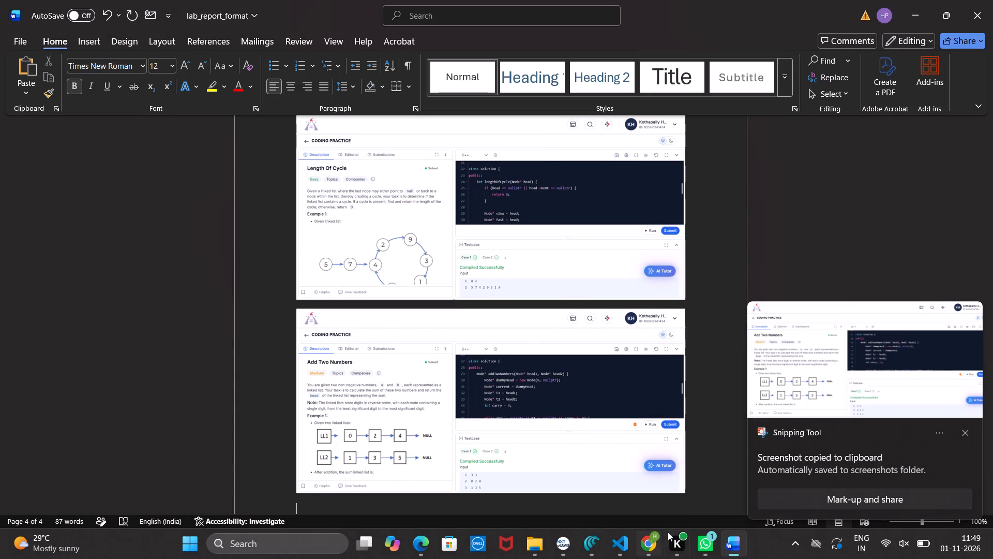
Back in Chrome, open Merge Two Sorted Linked Lists from its Coding Practice, run the existing solution and bring the solution class into view.
click(642, 482)
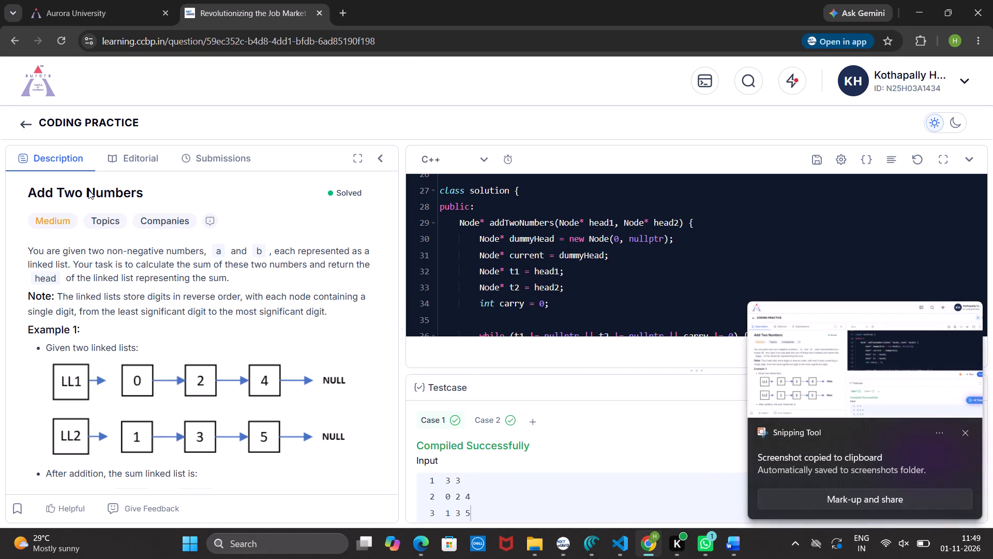
click(21, 124)
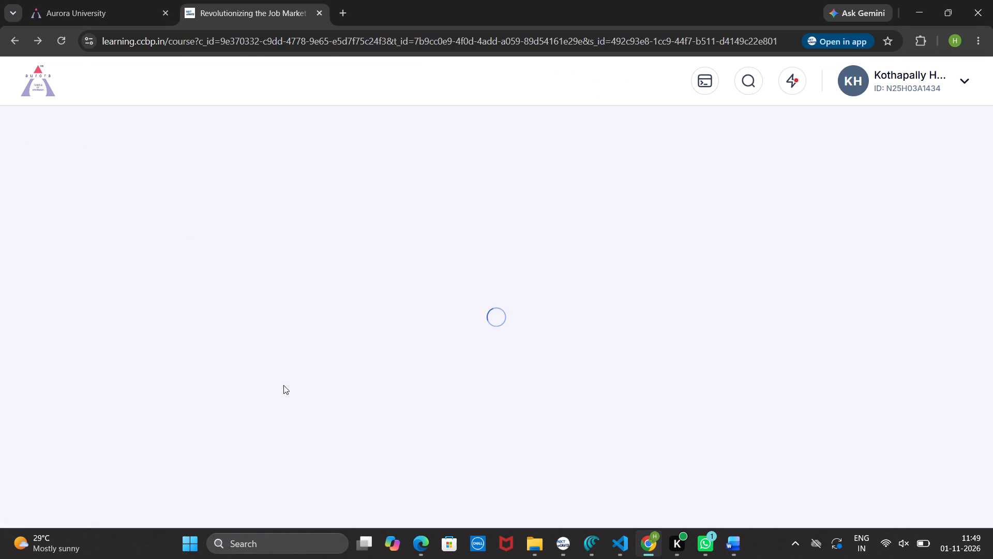
scroll(96, 385, down, 1)
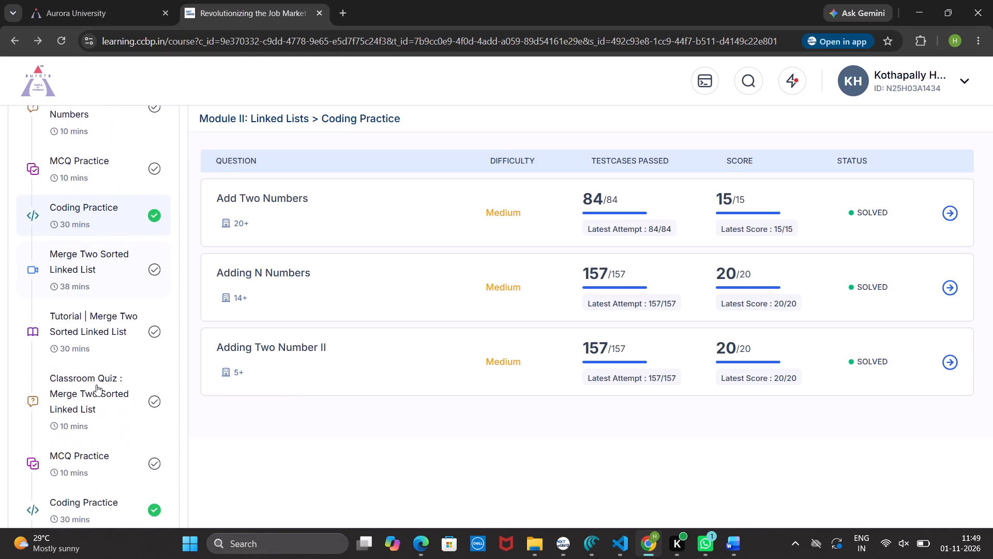
scroll(96, 385, down, 2)
click(95, 402)
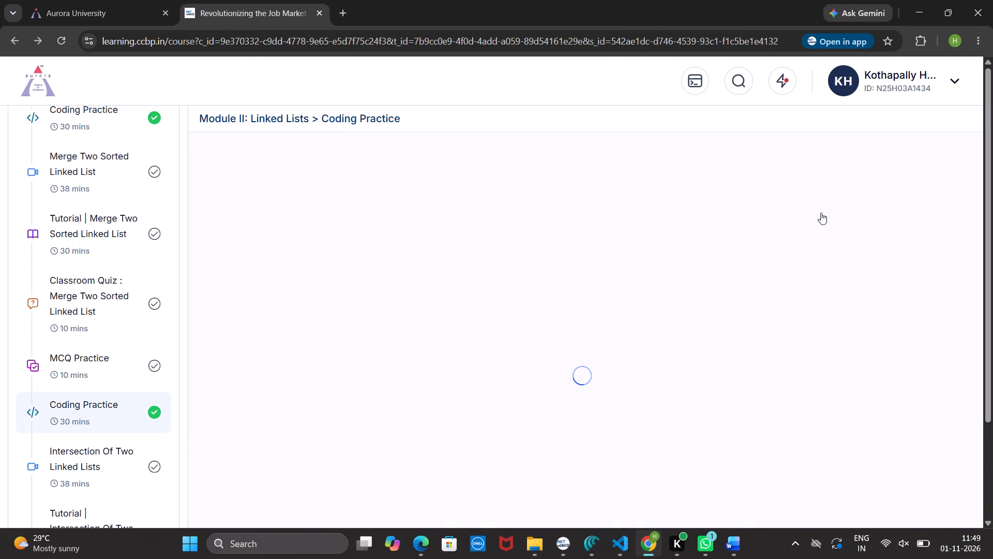
click(892, 219)
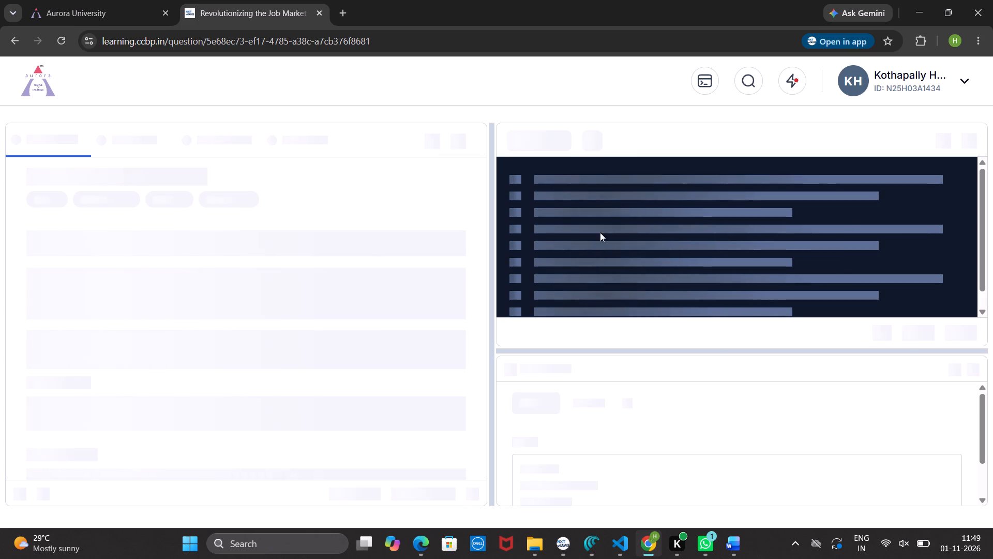
click(892, 350)
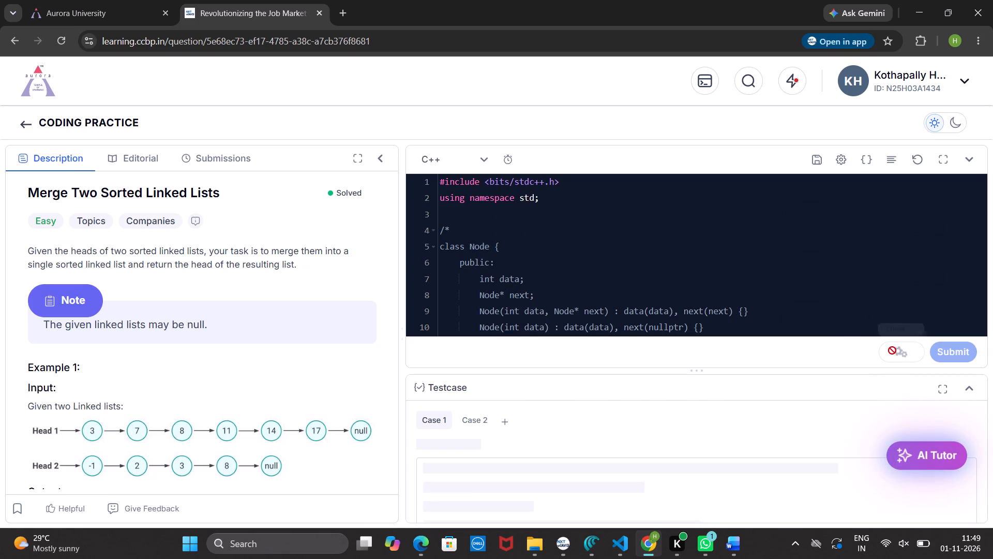
scroll(646, 281, down, 2)
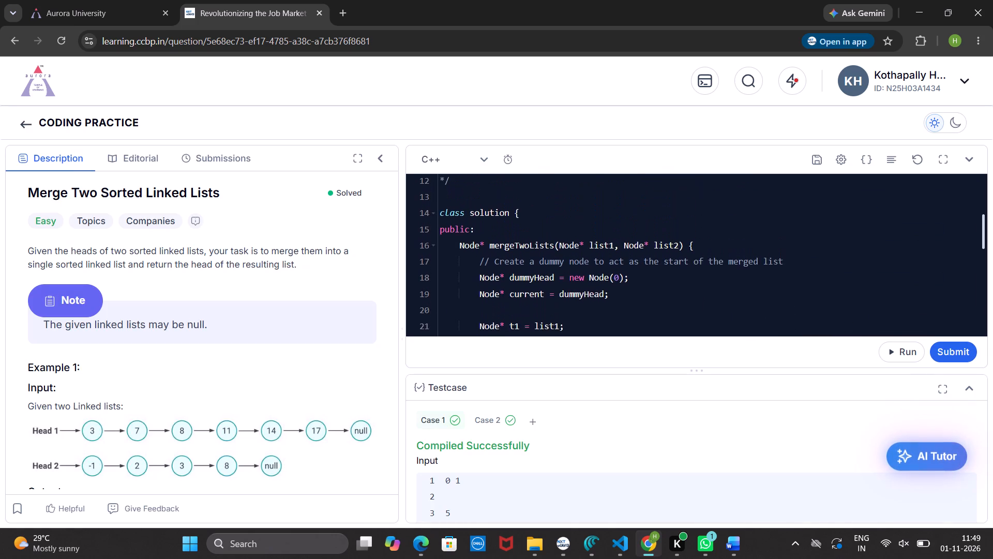
scroll(646, 281, down, 2)
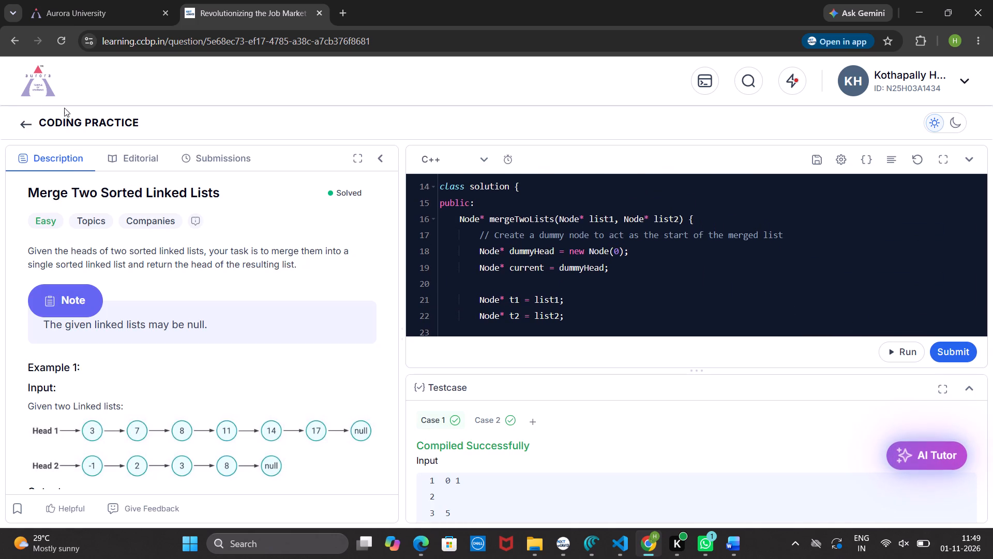
Capture a screenshot of the Merge Two Sorted Linked Lists page below the browser bar, with the code shown from line 14.
key(Print)
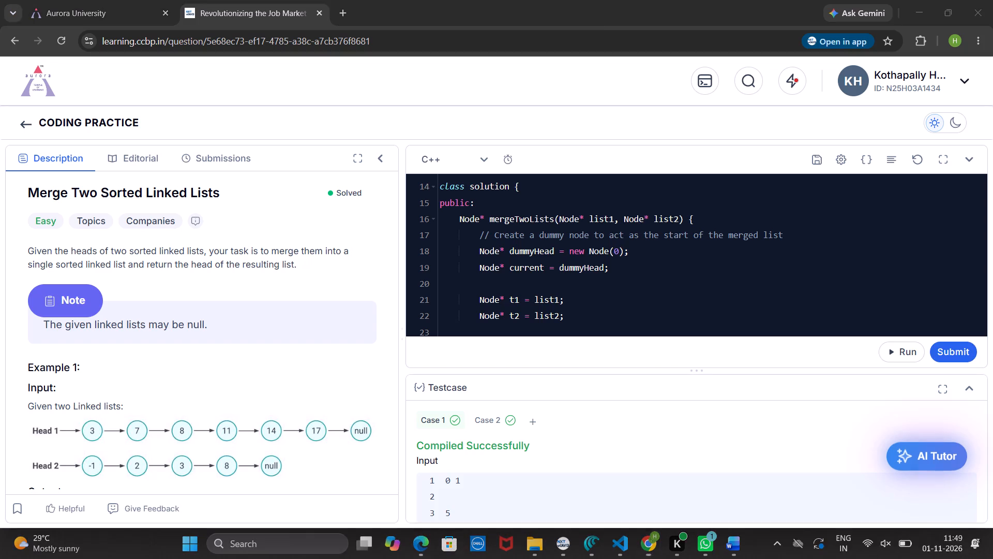
drag(0, 58, 542, 446)
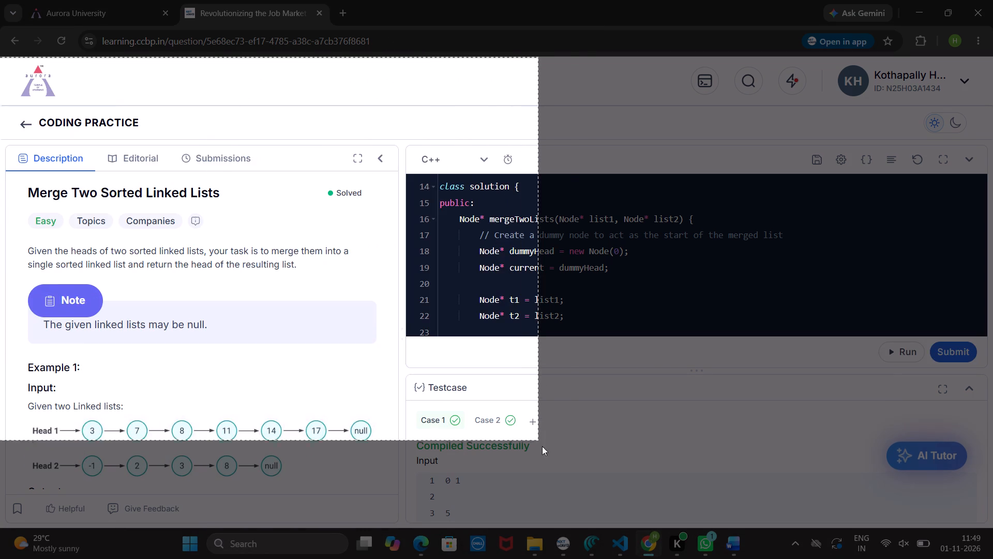
drag(542, 446, 778, 530)
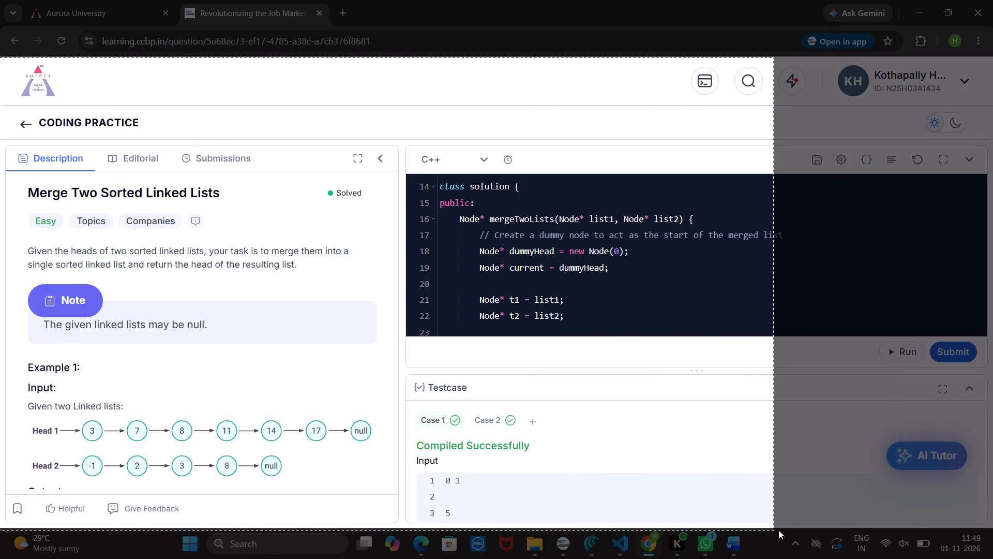
drag(778, 530, 992, 531)
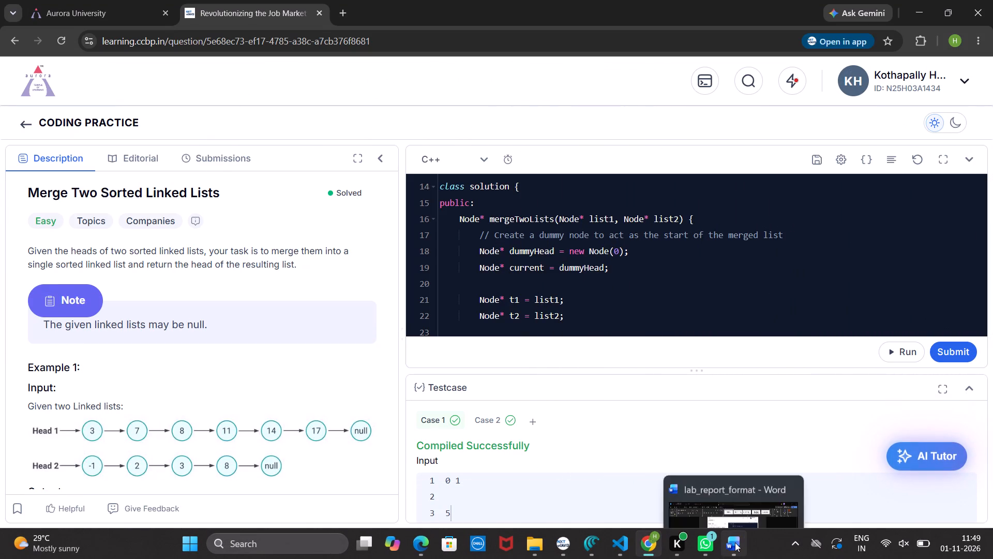
Paste the screenshot into the Word lab report below the Add Two Numbers image and start a new line.
click(738, 508)
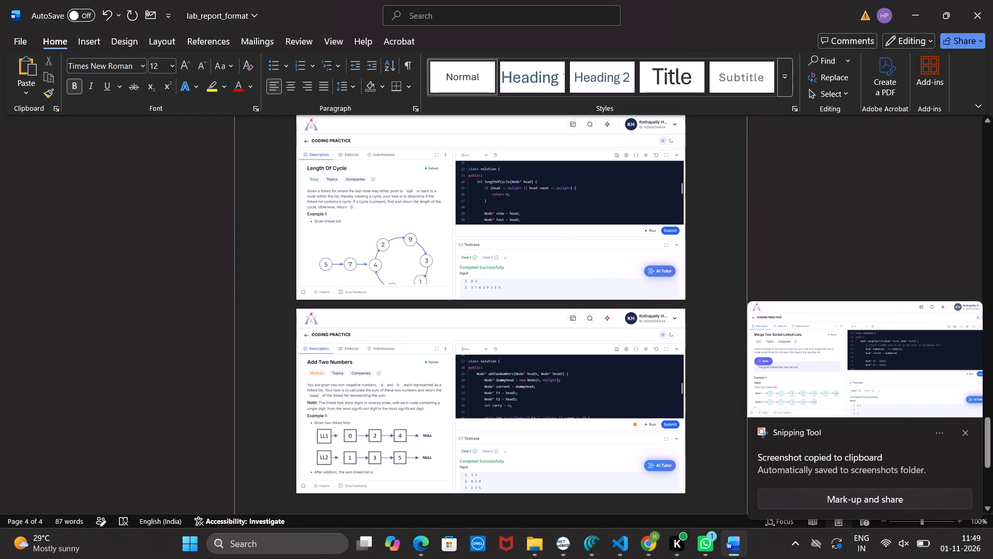
key(ctrl+v)
scroll(554, 449, down, 2)
key(Return)
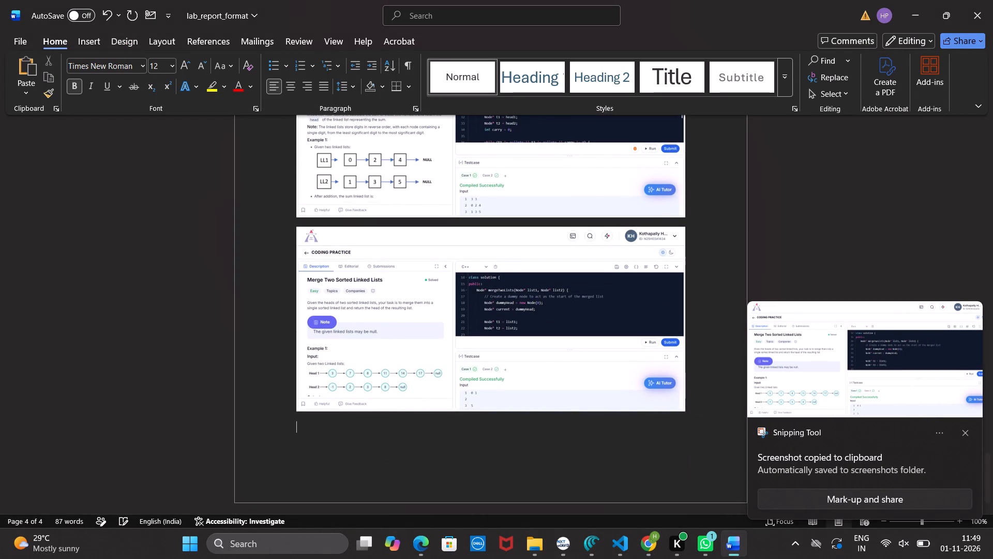
Back in Chrome, open Intersection of Two Linked Lists from its Coding Practice, run the existing solution and bring the solution class into view.
click(646, 484)
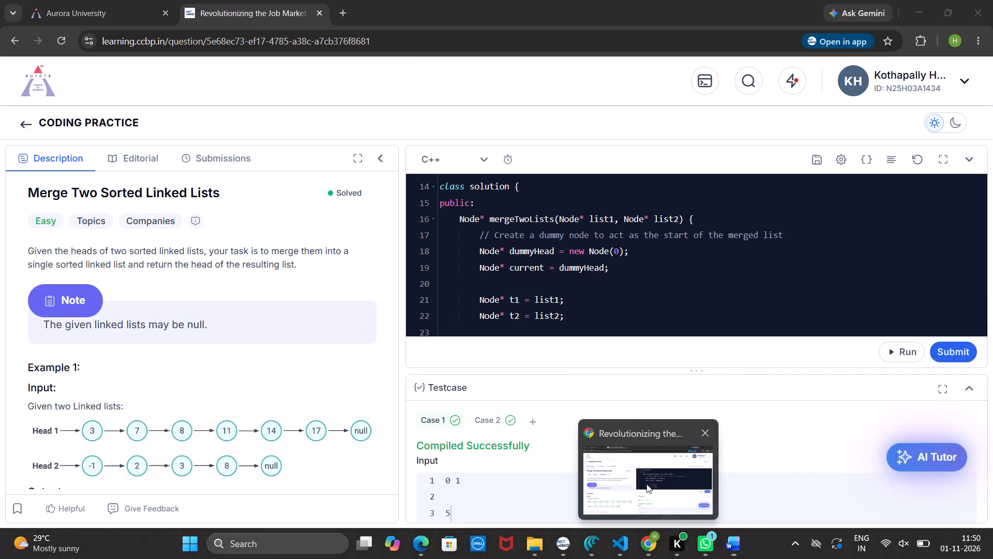
click(25, 121)
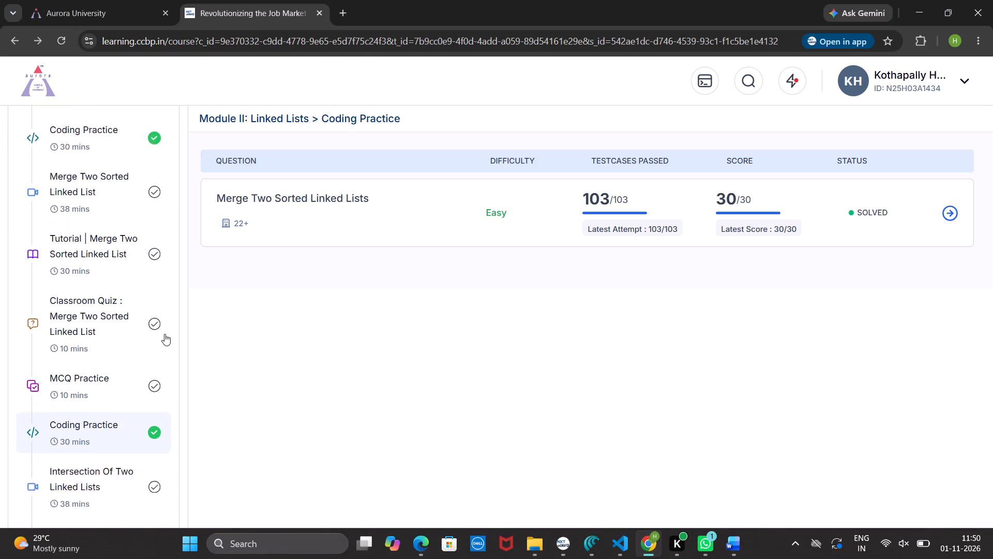
scroll(89, 346, down, 4)
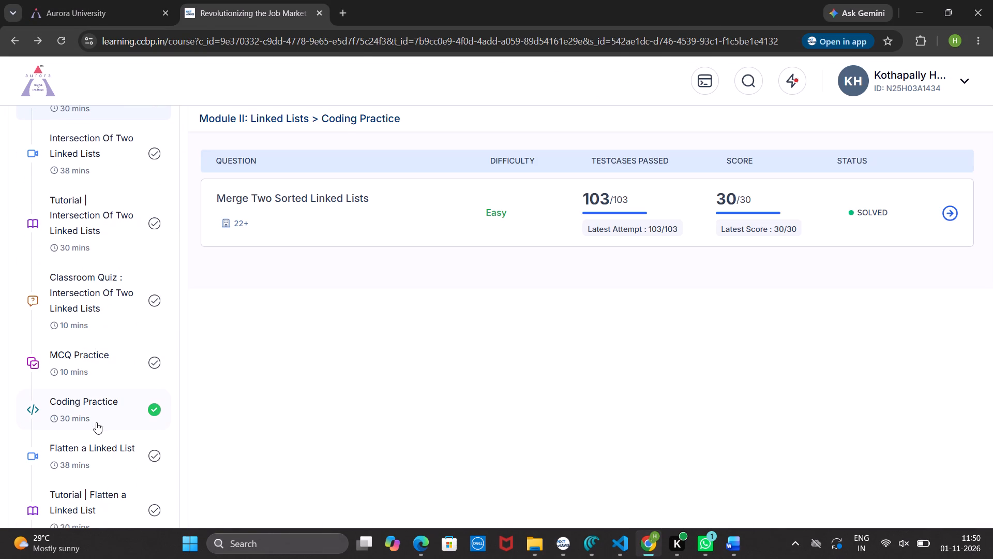
click(96, 422)
click(951, 214)
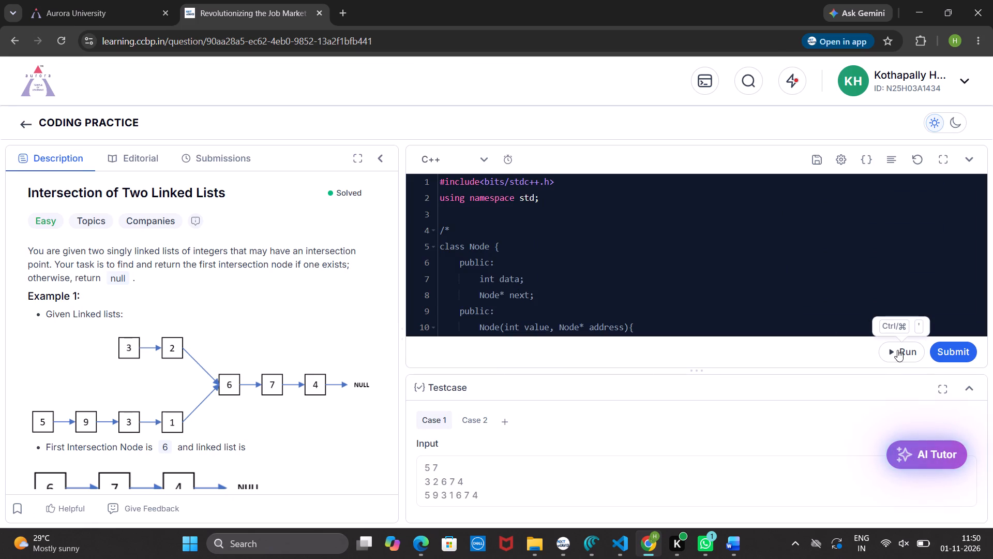
click(911, 353)
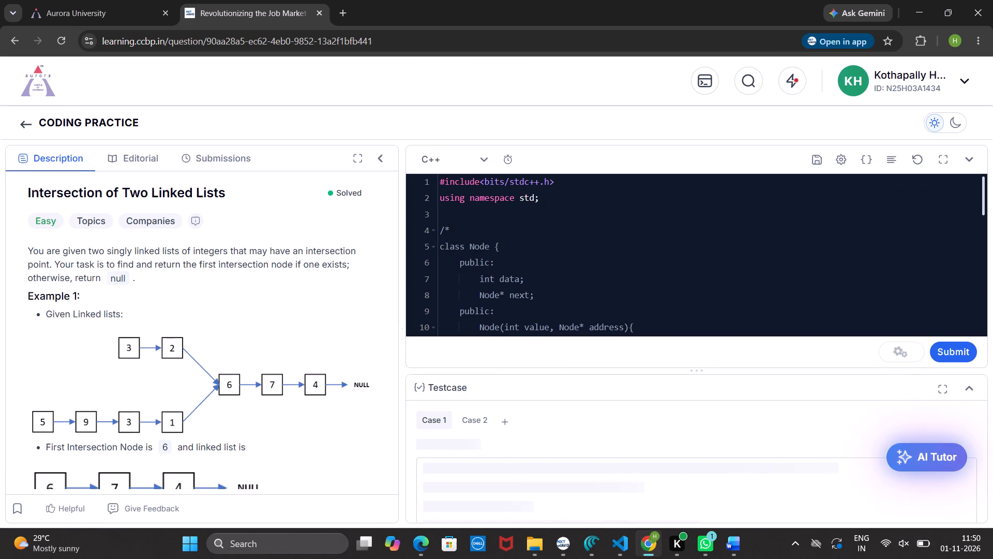
scroll(600, 236, down, 7)
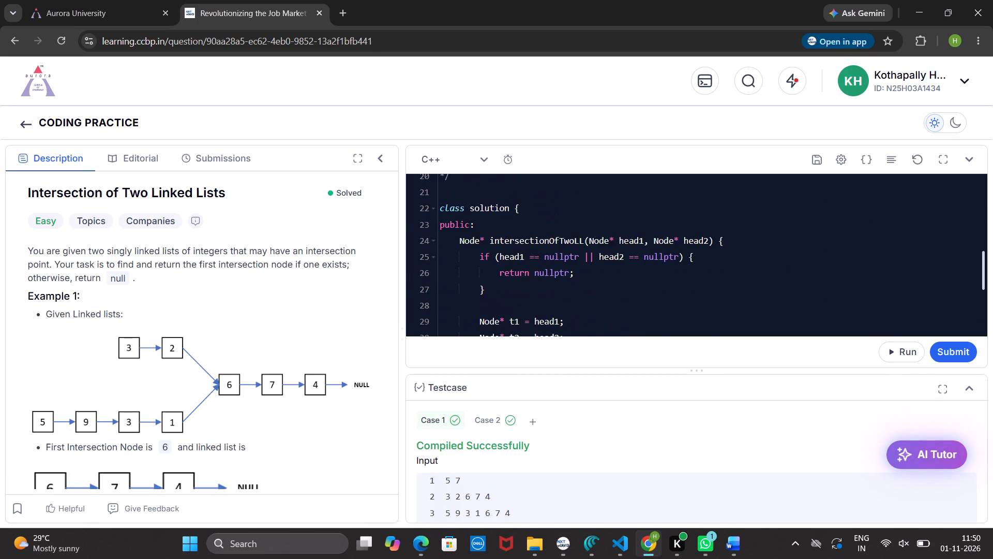
scroll(600, 236, down, 1)
Capture a screenshot of the Intersection of Two Linked Lists page below the browser bar, with the code shown from line 21.
key(Print)
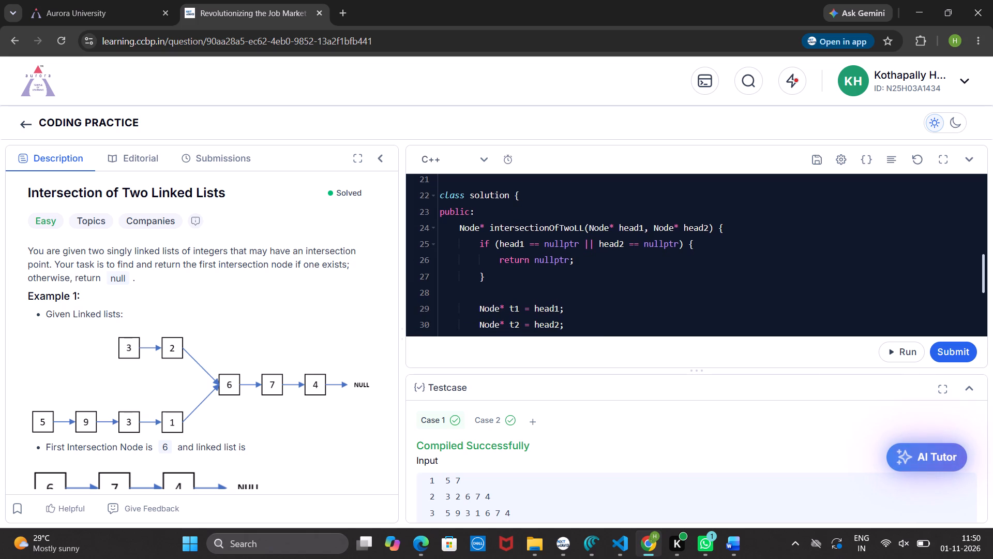
drag(0, 58, 649, 542)
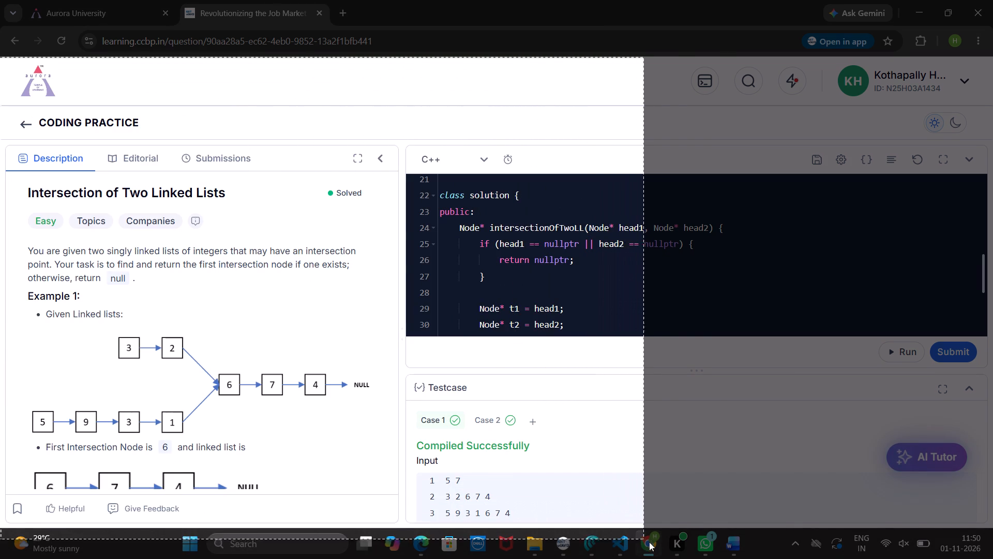
drag(649, 542, 877, 528)
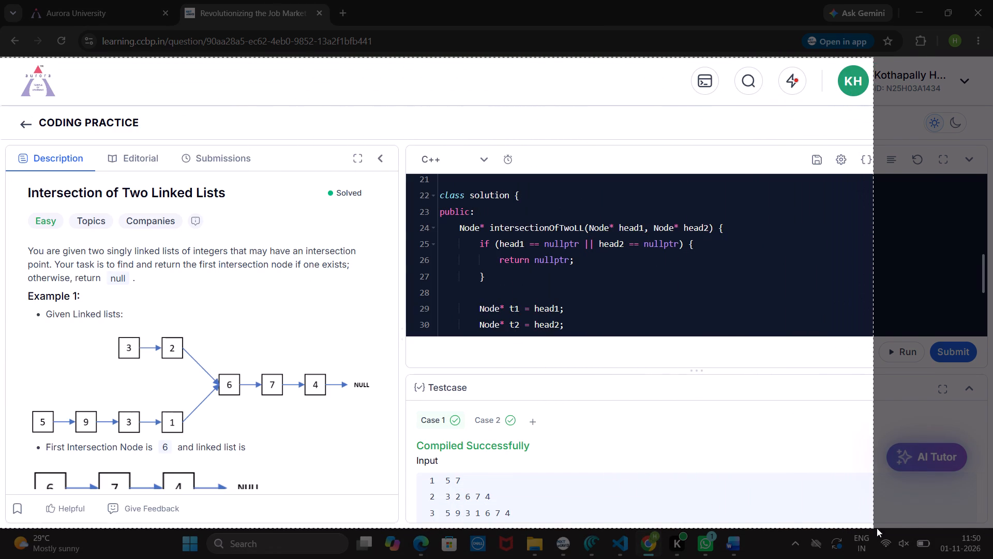
drag(877, 528, 992, 531)
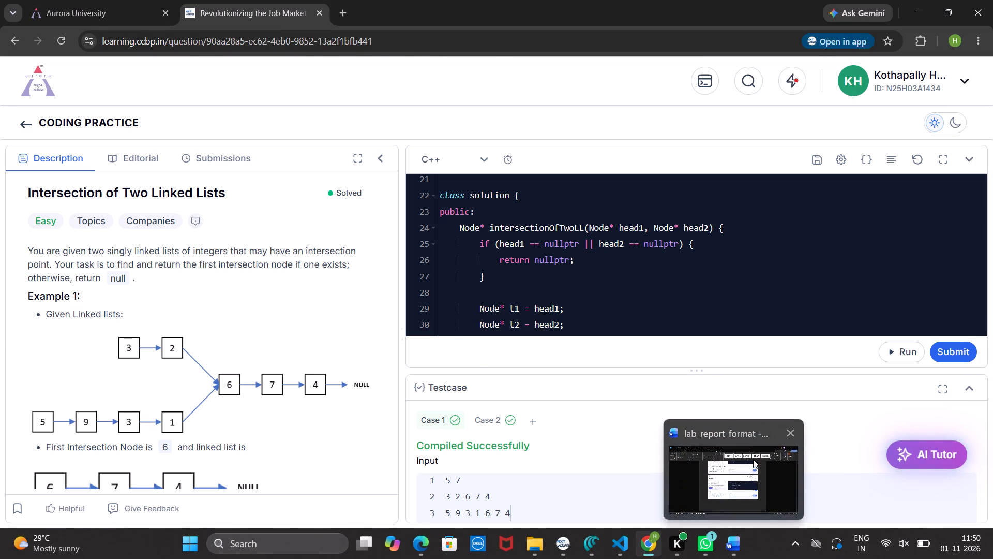
Paste the screenshot into the Word lab report after the Merge Two Sorted Linked Lists image.
click(753, 459)
key(ctrl+v)
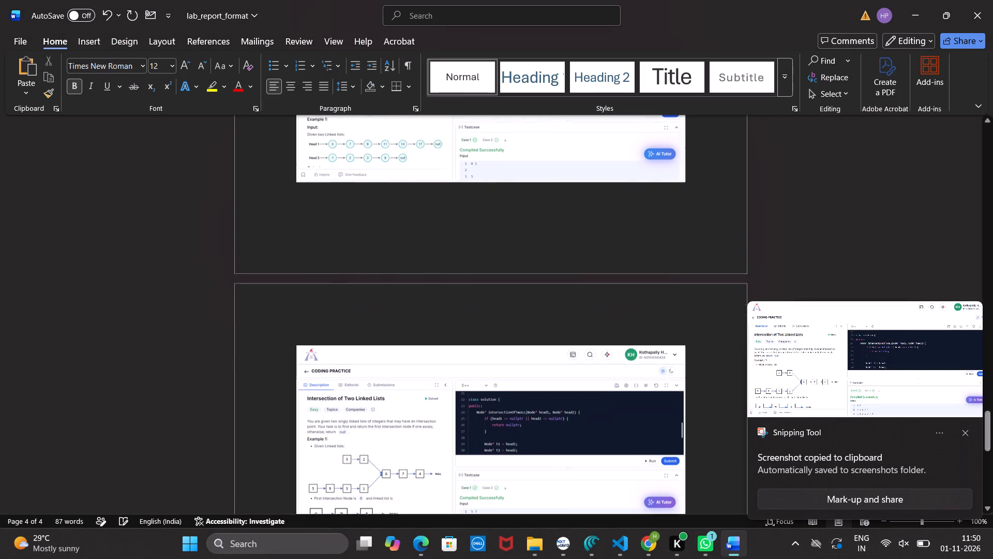
Back in Chrome, open Flatten a Linked List from its Coding Practice, run the existing solution and bring the solution class into view.
click(644, 490)
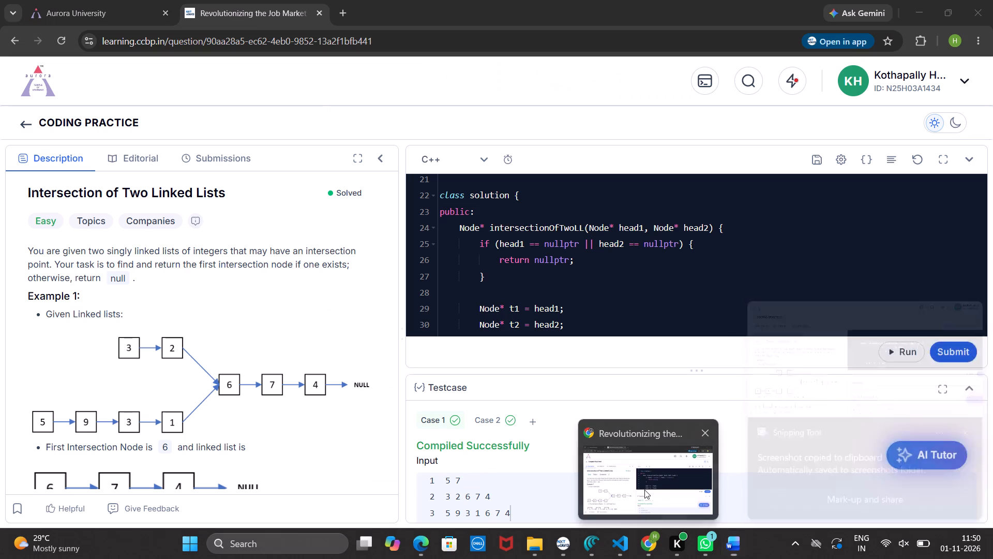
click(21, 125)
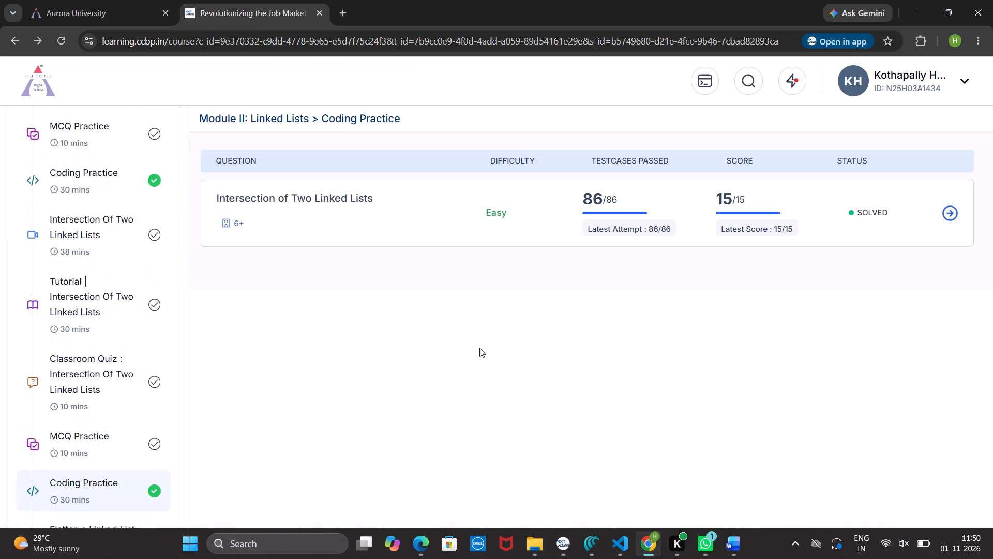
scroll(98, 333, down, 4)
click(95, 367)
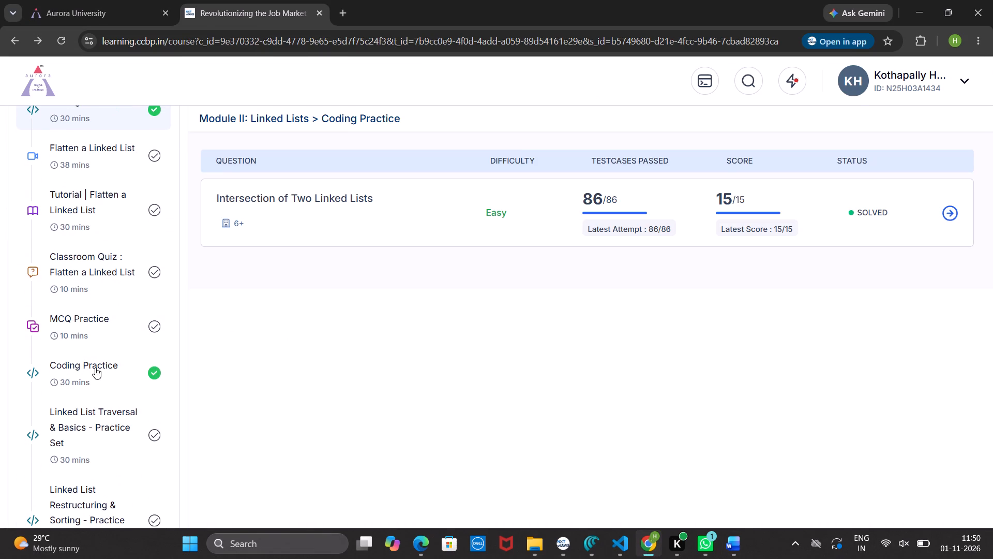
click(916, 215)
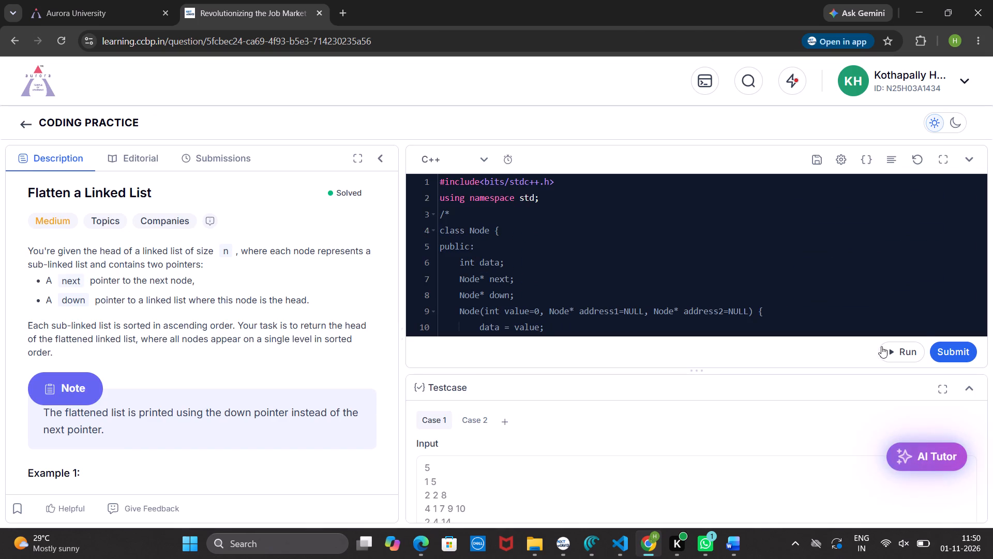
click(912, 351)
scroll(666, 233, down, 1)
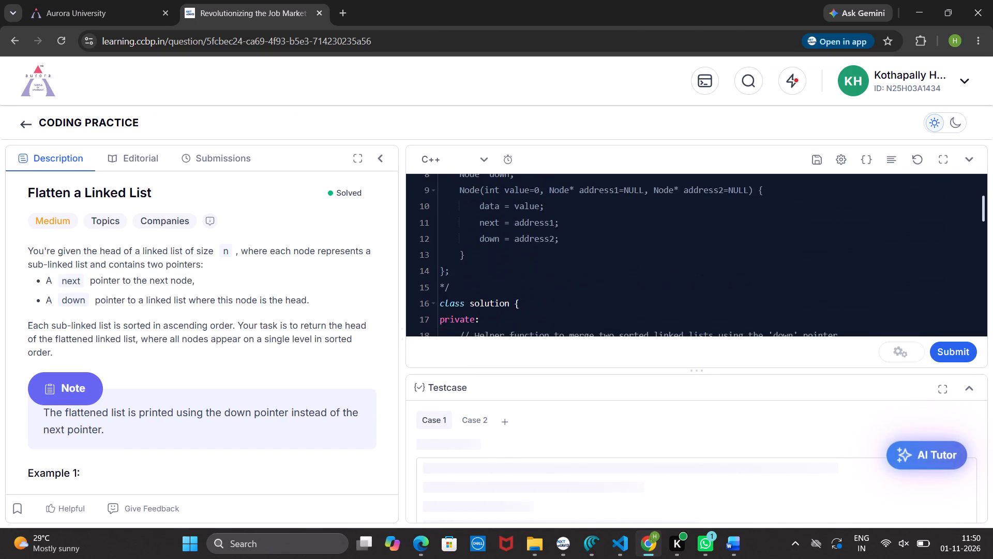
scroll(666, 233, down, 4)
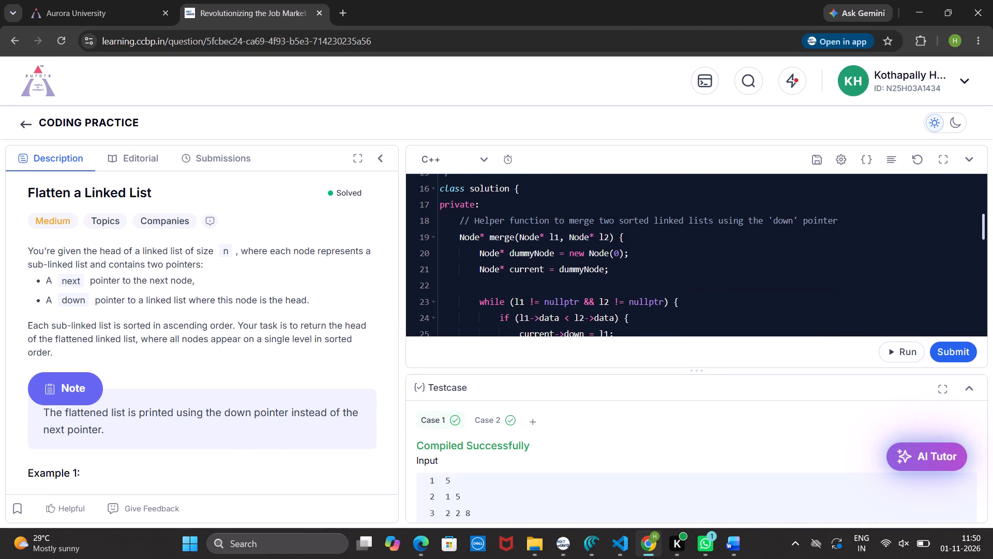
scroll(666, 233, down, 2)
Capture a screenshot of the Flatten a Linked List page below the browser bar, with the code shown from line 16.
key(Print)
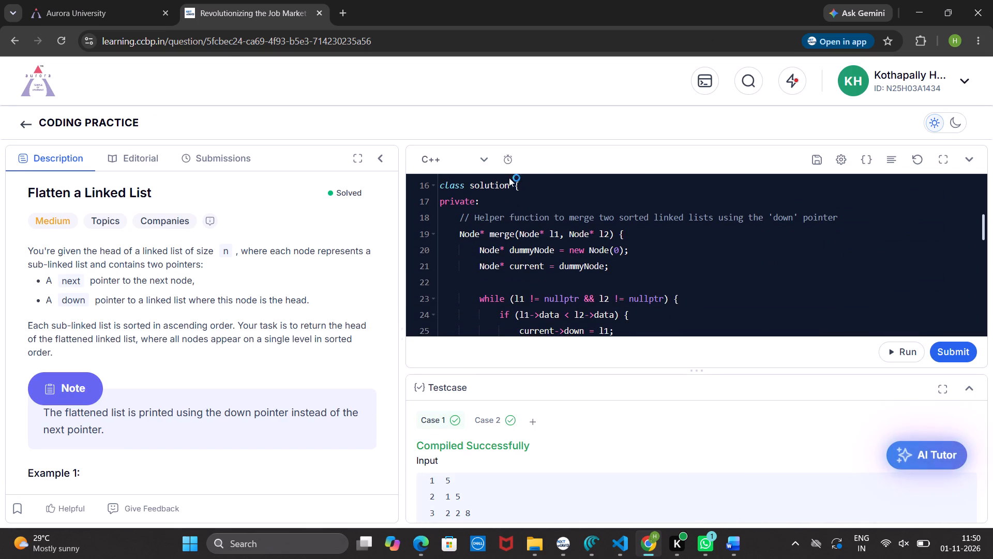
drag(0, 55, 149, 114)
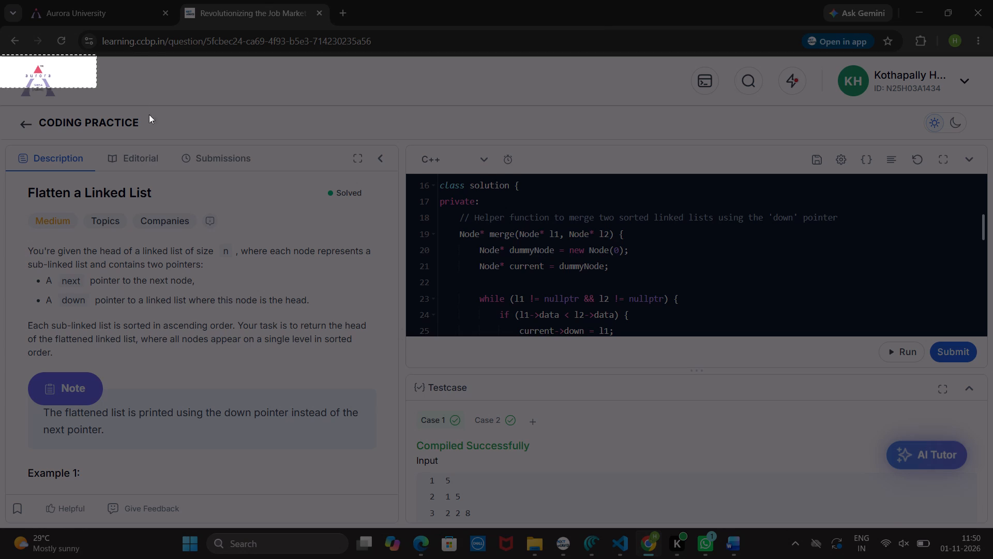
drag(149, 114, 695, 558)
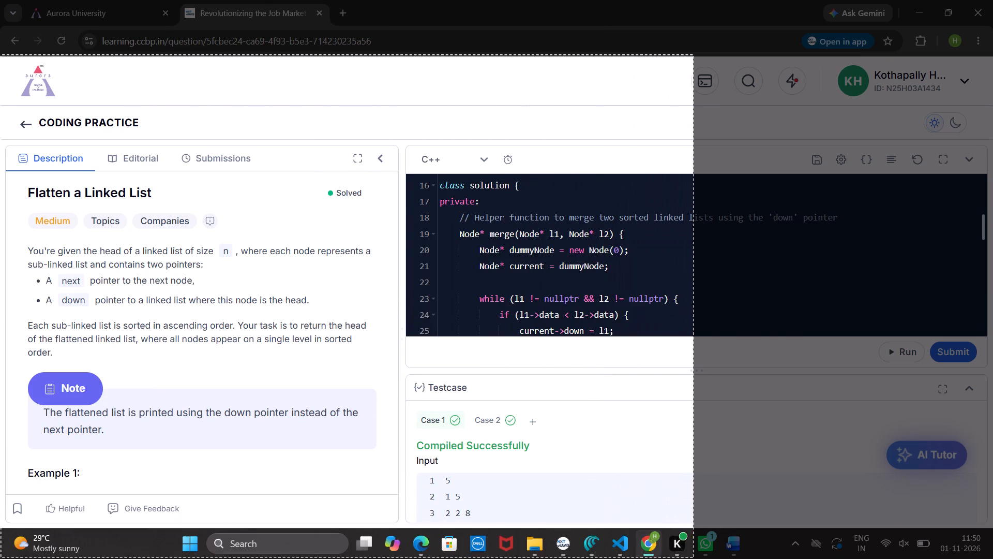
drag(695, 558, 931, 525)
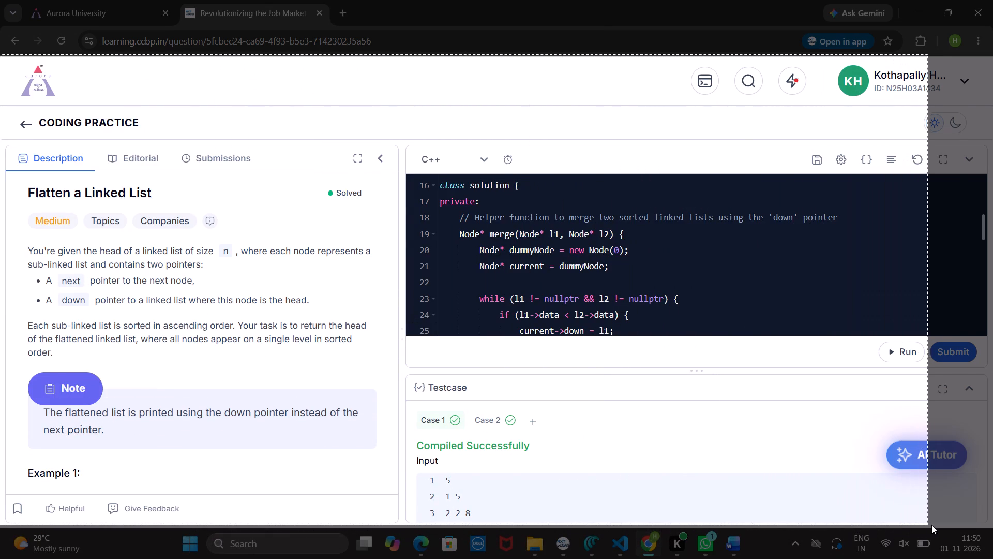
drag(931, 525, 992, 525)
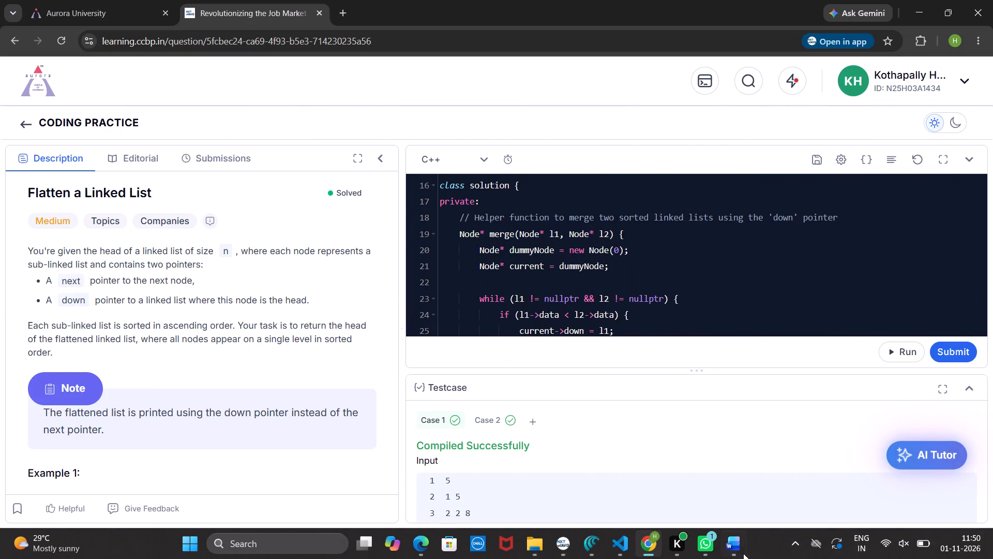
Paste the screenshot into the Word lab report on a new line below the Intersection of Two Linked Lists image, followed by another new line.
click(738, 501)
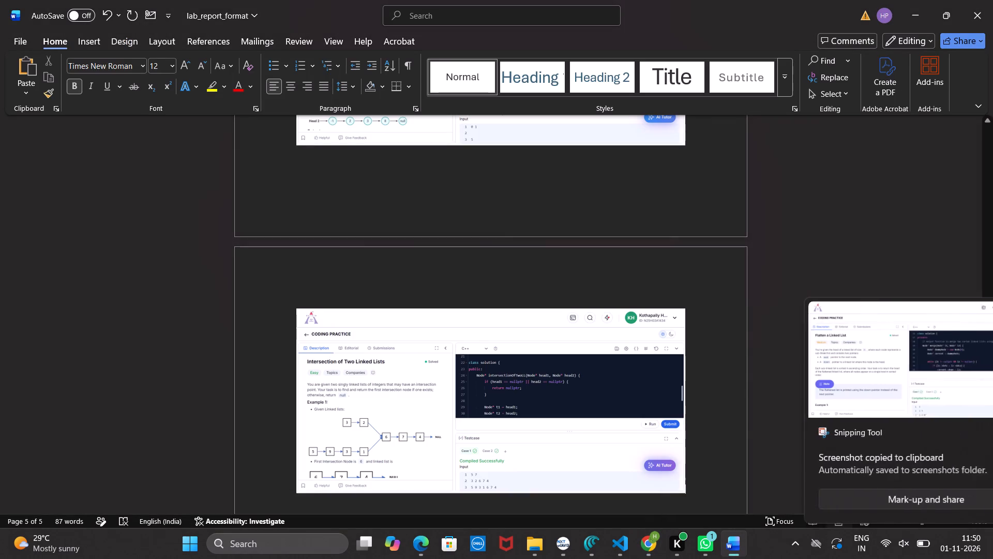
scroll(523, 434, down, 1)
key(Return)
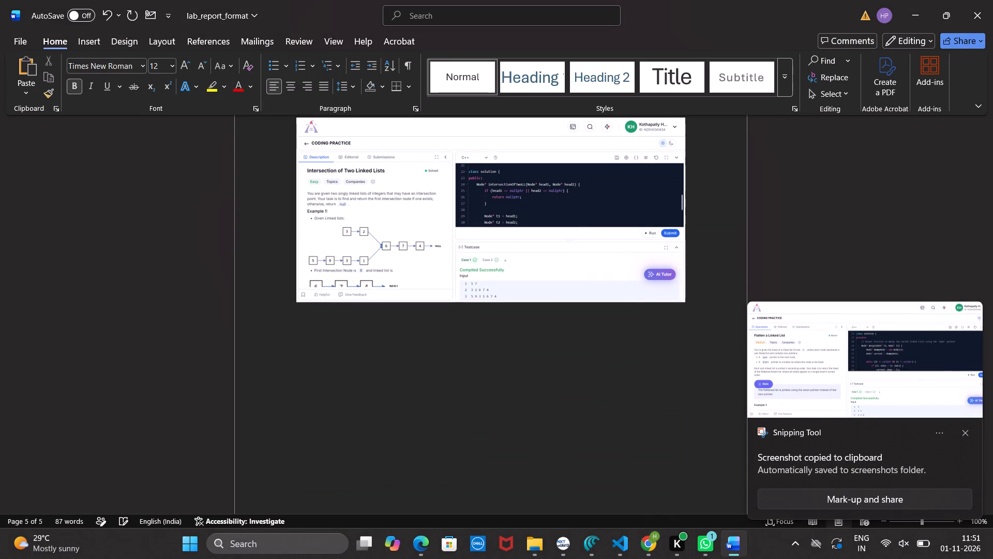
key(ctrl+v)
key(Return)
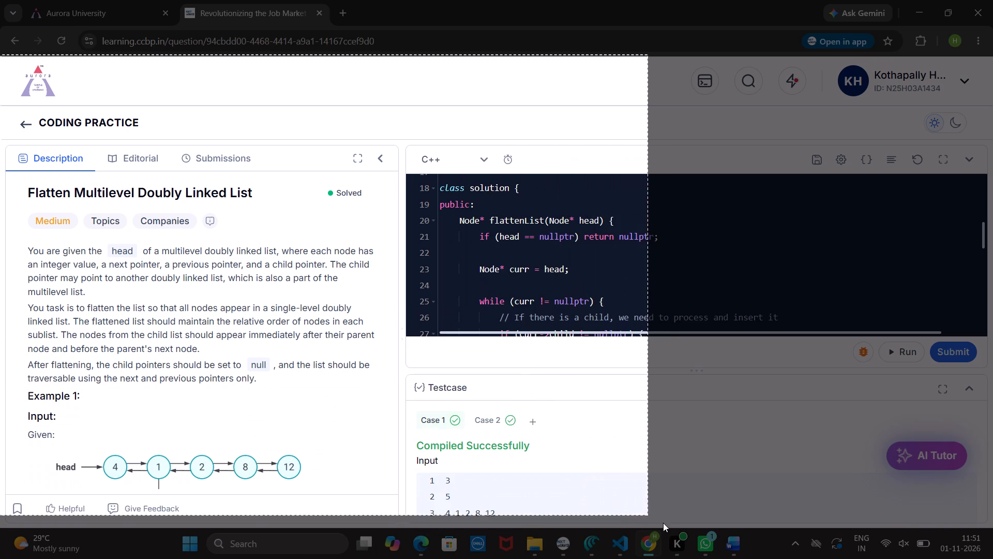
drag(663, 523, 903, 529)
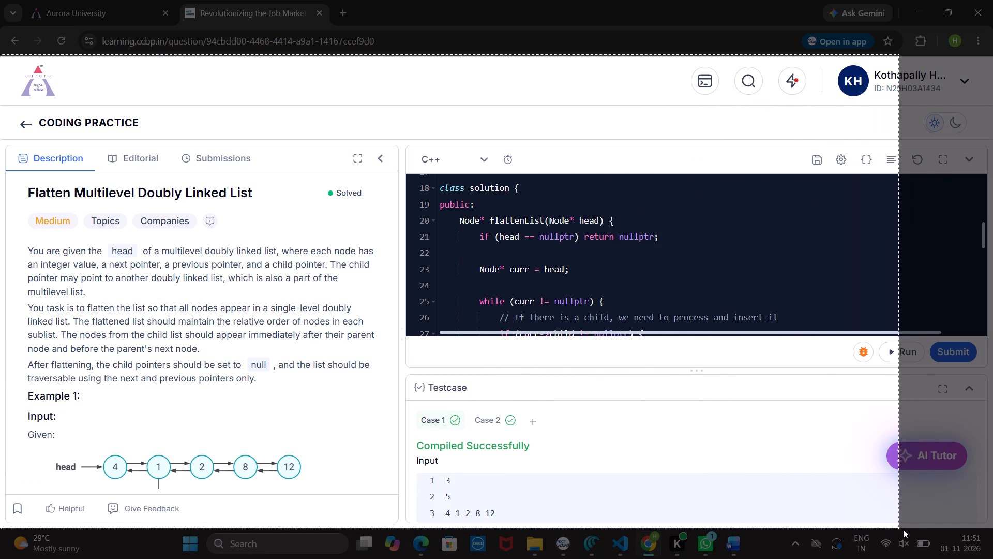
drag(903, 529, 992, 528)
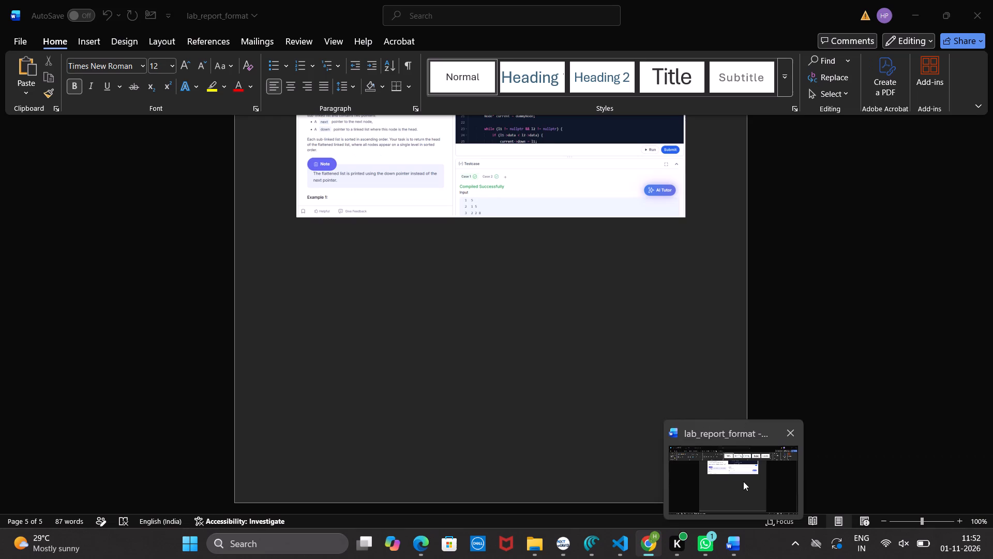
Paste the screenshot into the Word lab report below the Flatten a Linked List image.
click(743, 481)
key(ctrl+v)
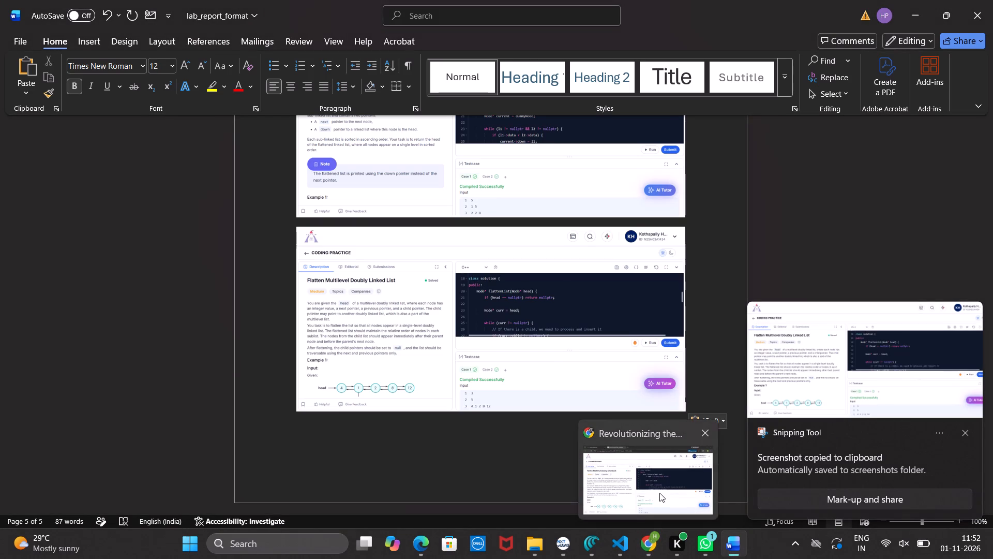
Back in Chrome, return to the course outline and check the problems in the Intersection and Merge Two Sorted Linked List Coding Practices.
click(659, 492)
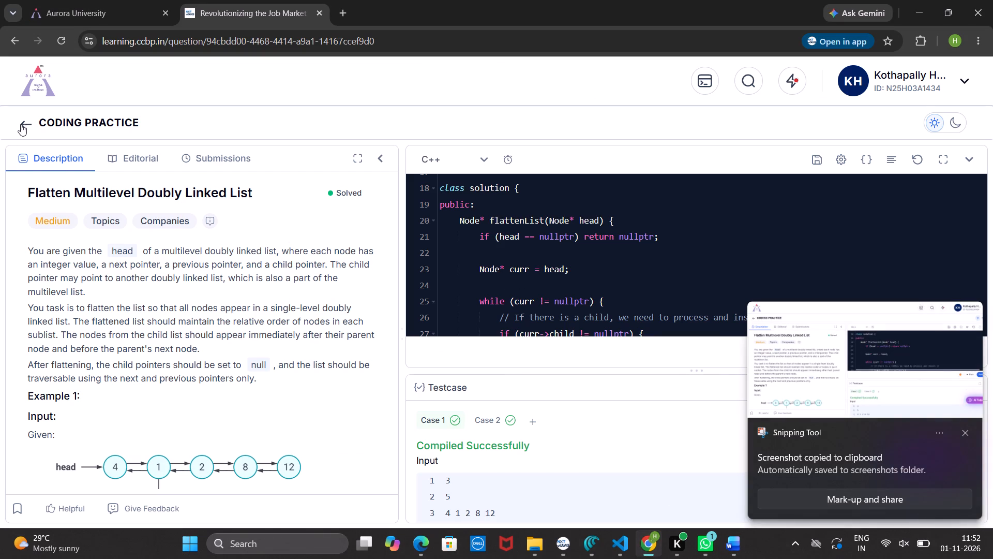
click(26, 124)
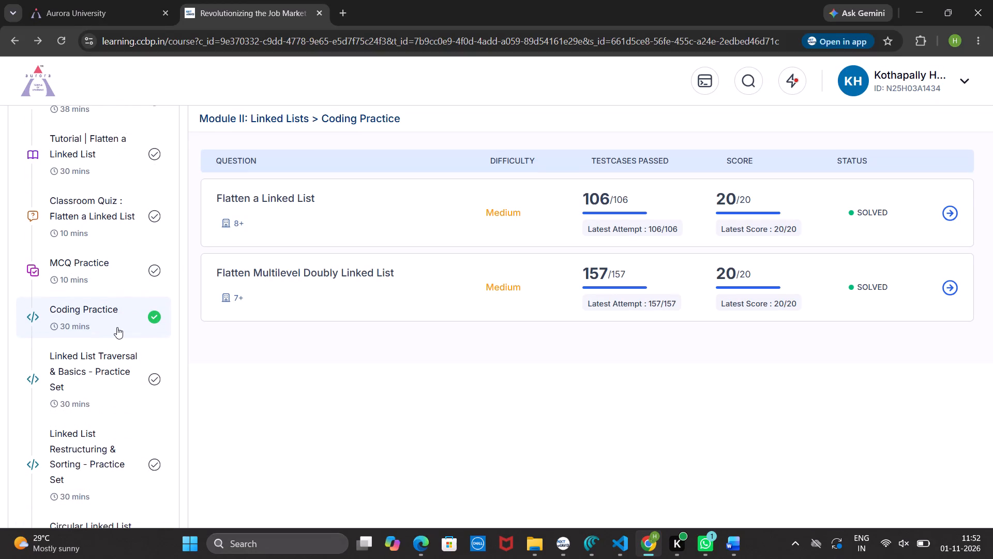
scroll(117, 327, down, 2)
scroll(117, 327, up, 3)
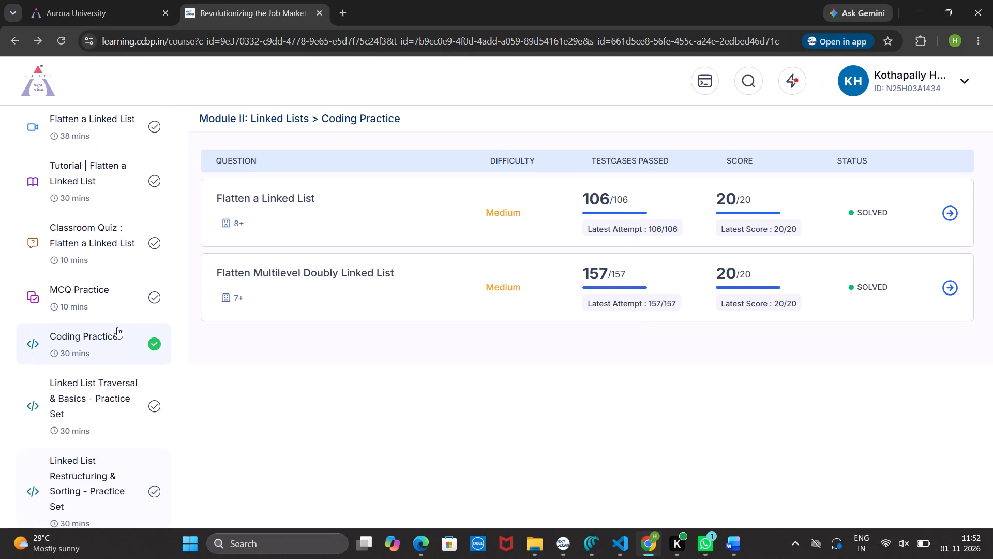
scroll(117, 327, up, 4)
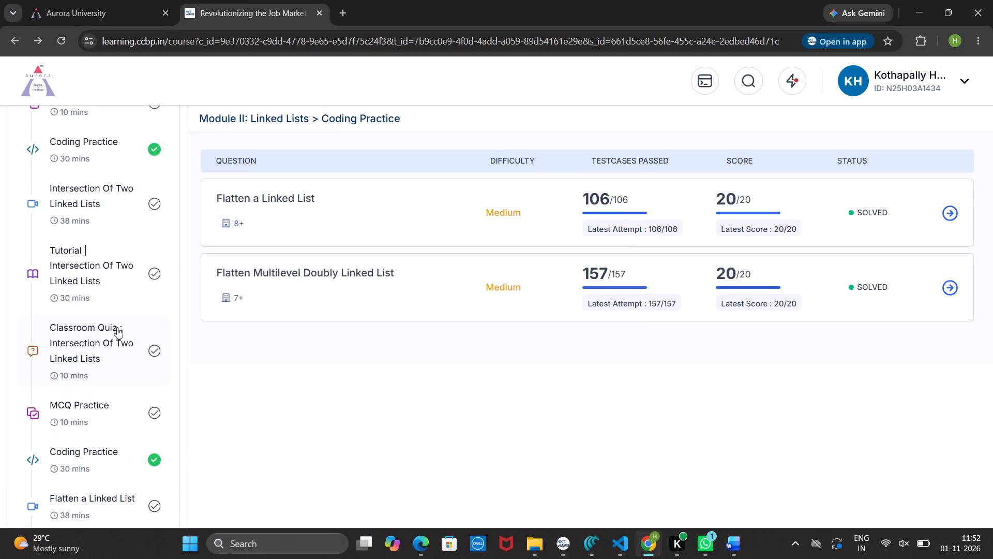
click(107, 470)
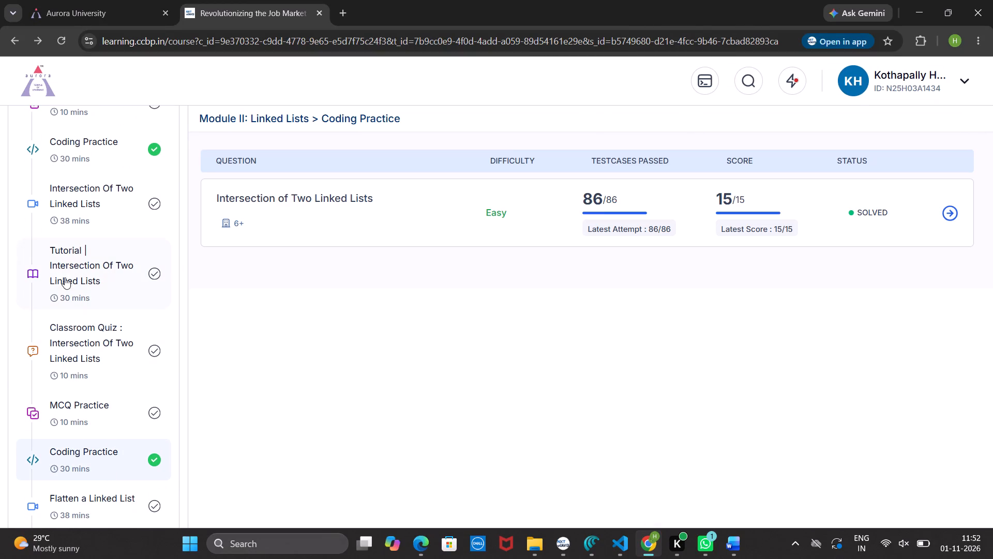
click(78, 163)
Open Adding N Numbers from the Coding Practice above Merge Two Sorted Linked List, run the existing solution and bring the solution class into view.
scroll(78, 163, up, 1)
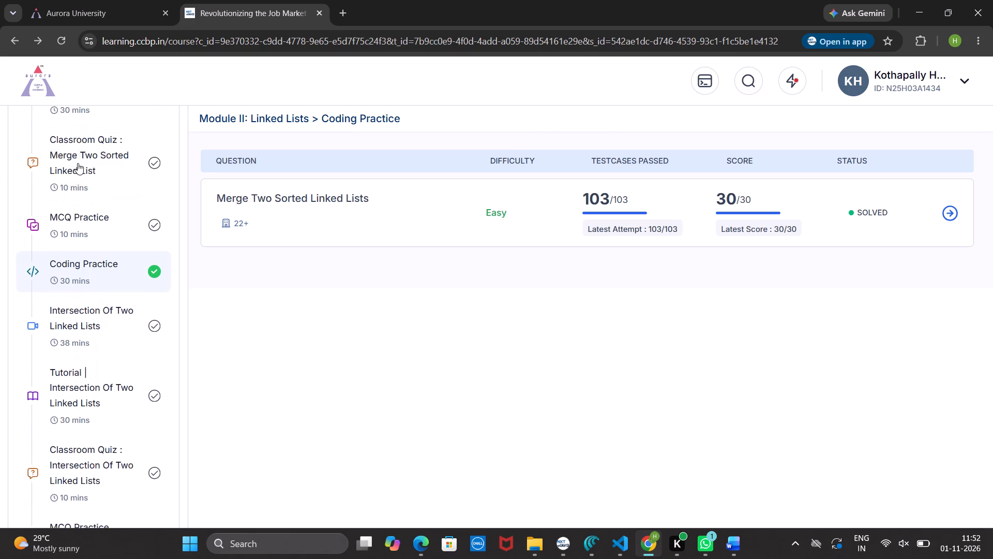
scroll(78, 163, up, 4)
click(78, 163)
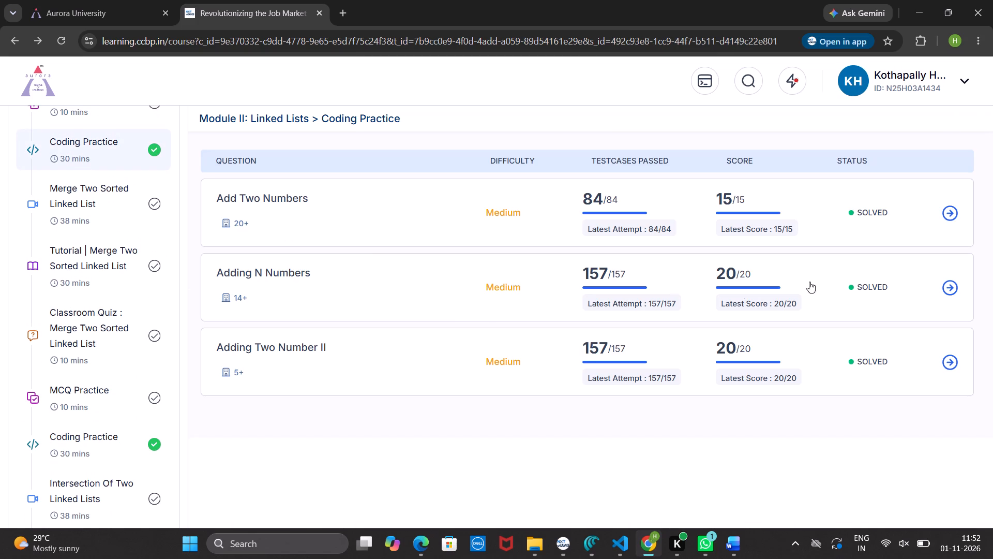
click(955, 290)
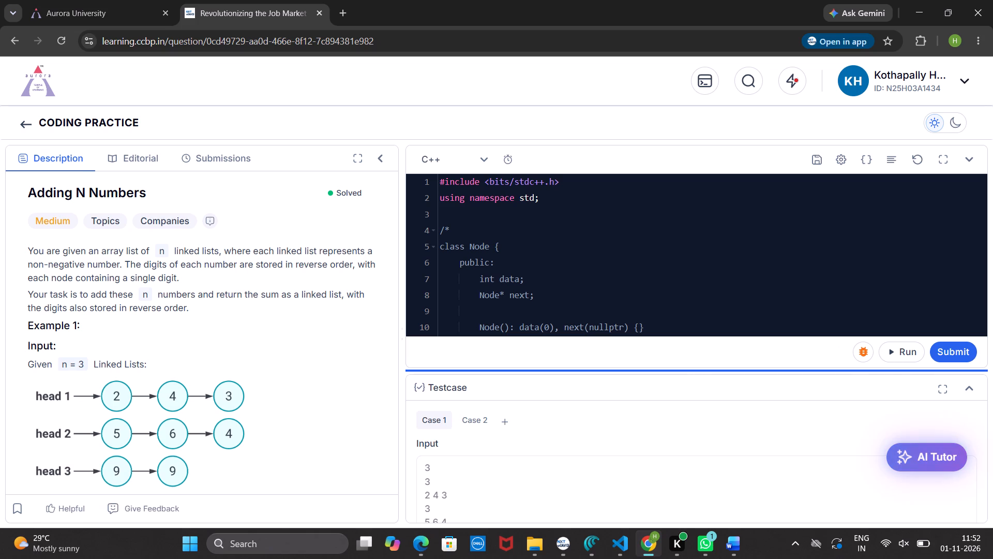
click(904, 348)
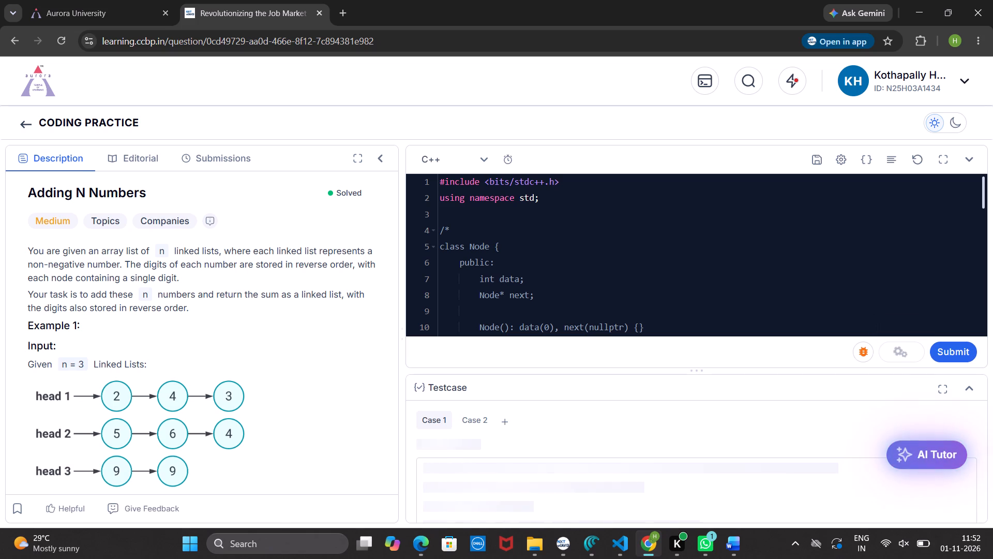
scroll(680, 271, down, 3)
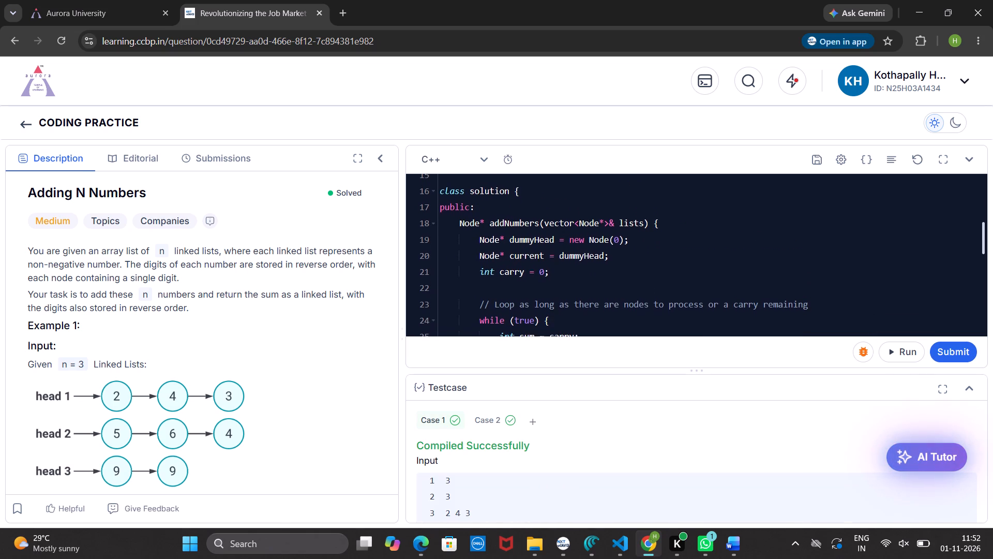
scroll(680, 271, down, 1)
Capture a full-width screenshot of the Adding N Numbers page below the browser bar, with the solution class and testcases included.
key(Print)
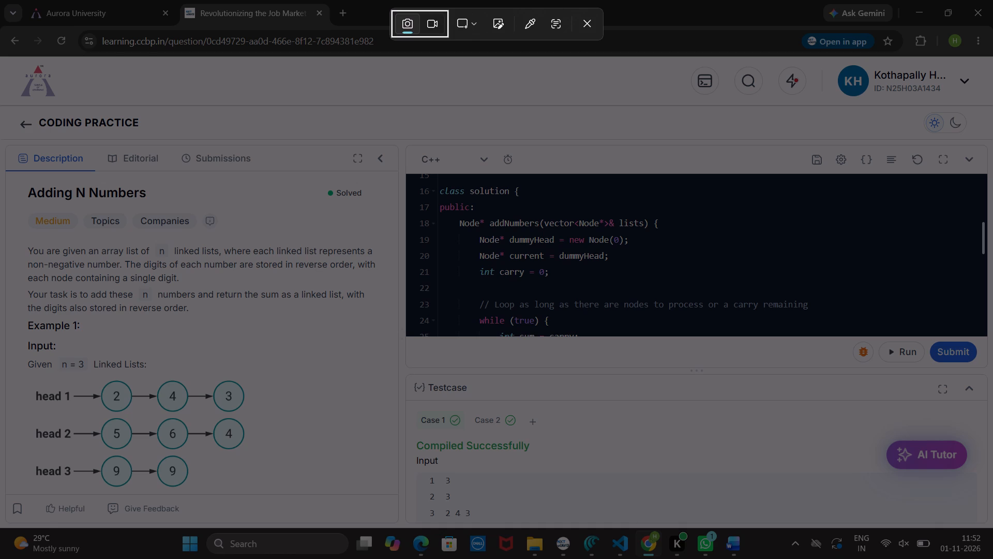
drag(0, 55, 699, 557)
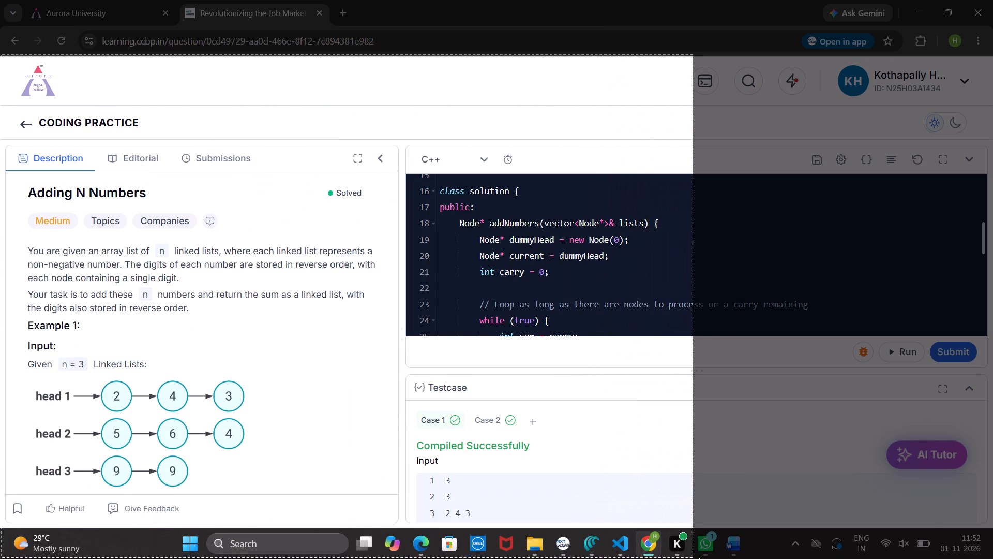
drag(699, 557, 923, 530)
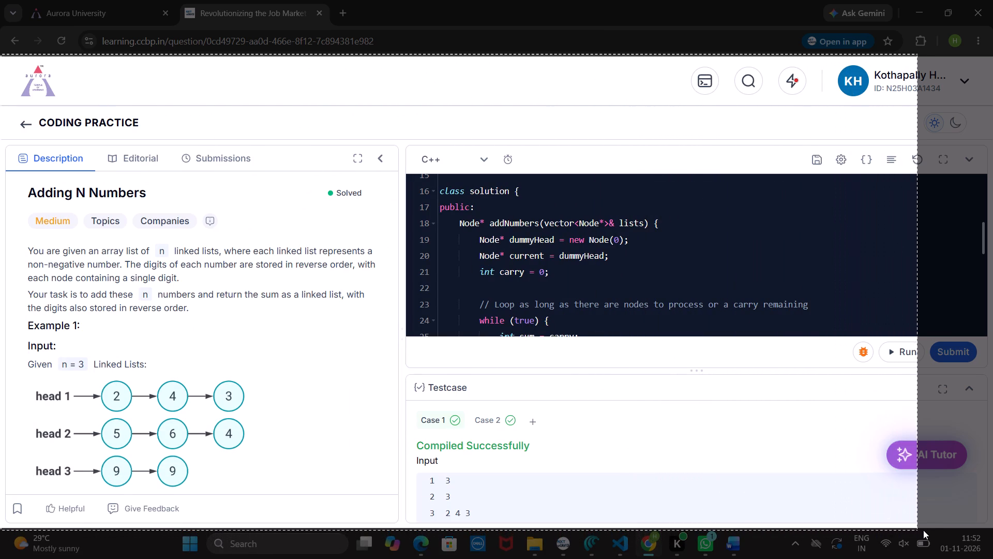
drag(923, 530, 992, 530)
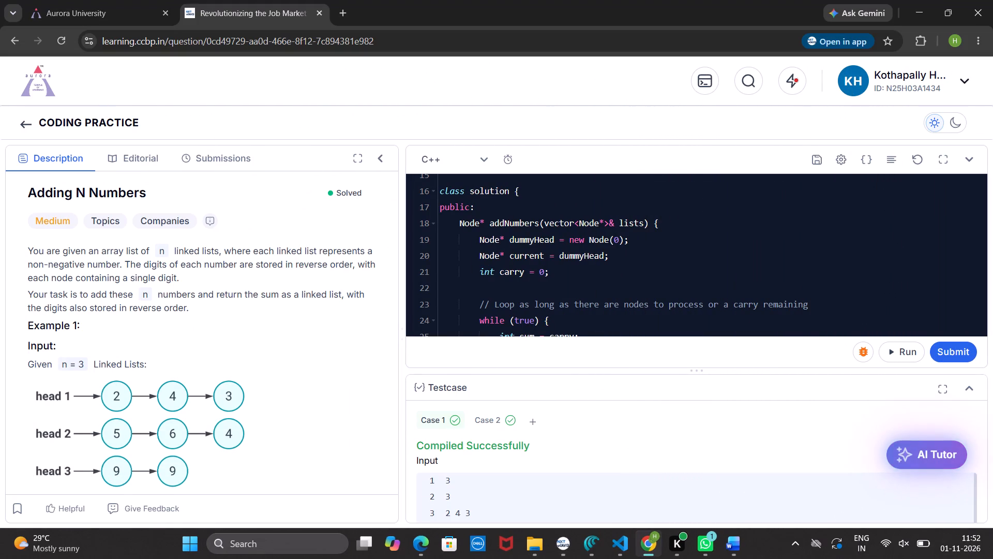
Paste the Adding N Numbers screenshot on a new line below the Flatten Multilevel Doubly Linked List image in the Word lab report.
click(735, 499)
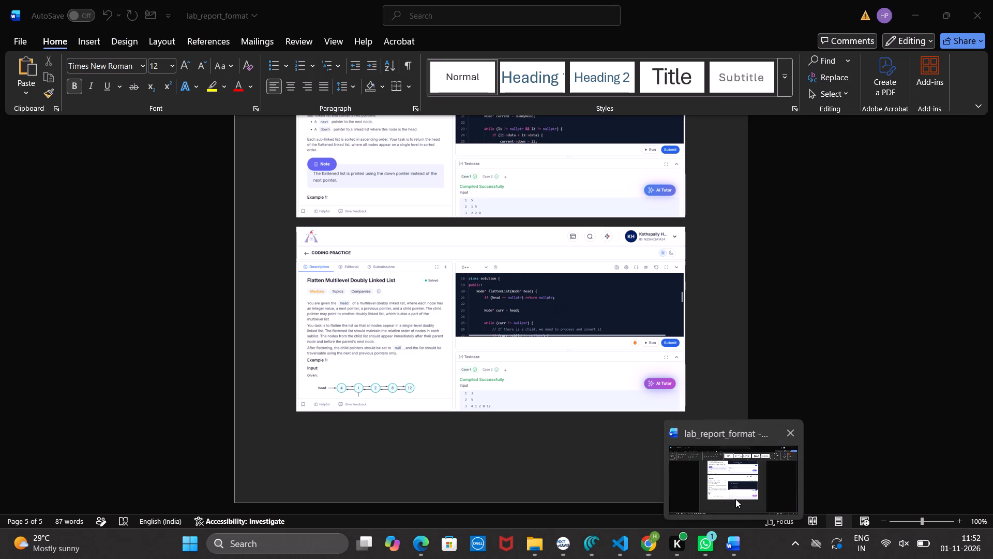
key(Return)
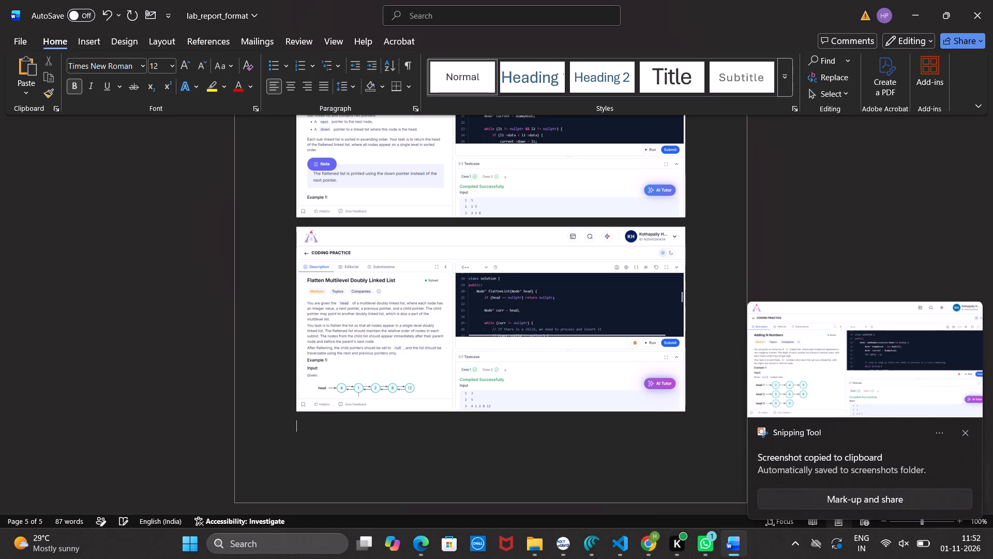
key(ctrl+v)
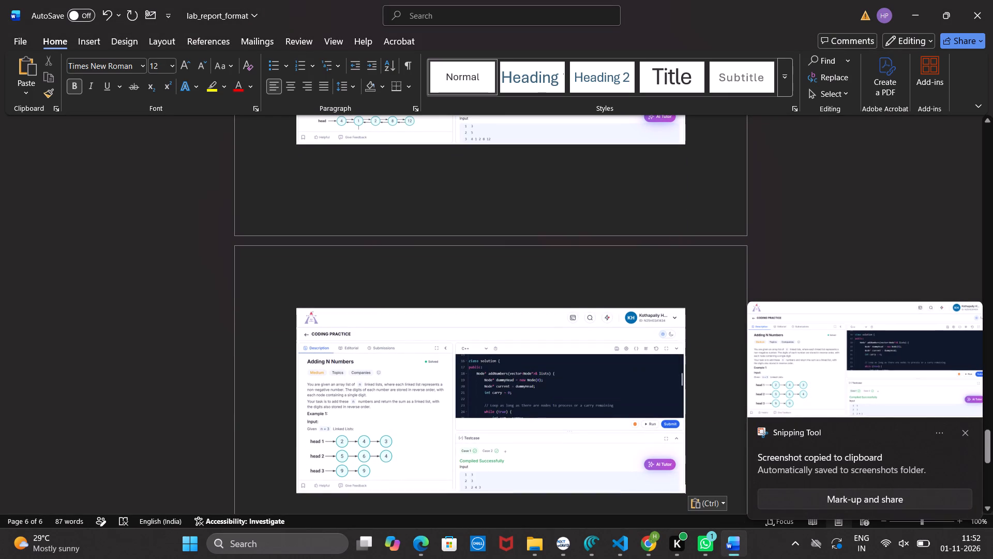
Back in Chrome, return to the course outline and check the problems in the Length of Cycle Coding Practice.
click(659, 490)
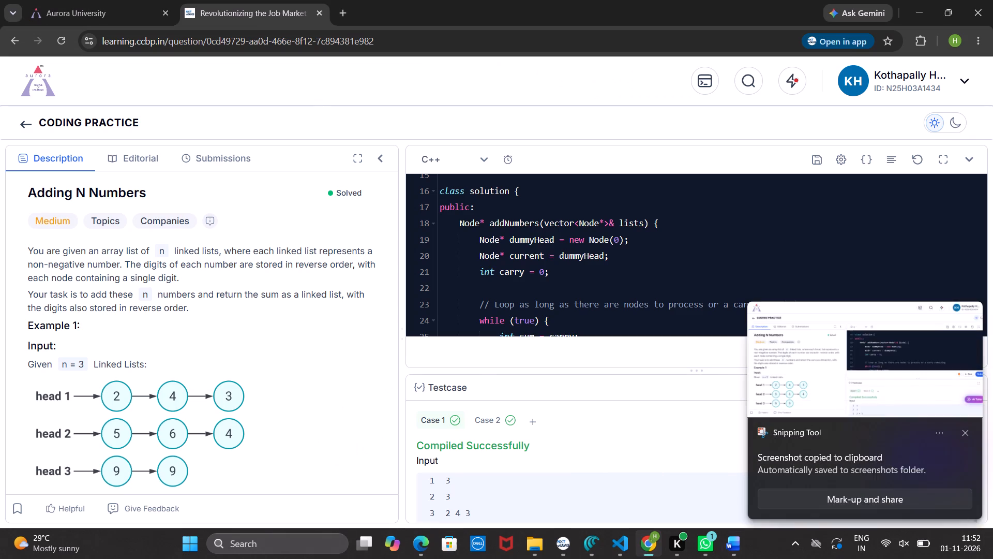
click(27, 118)
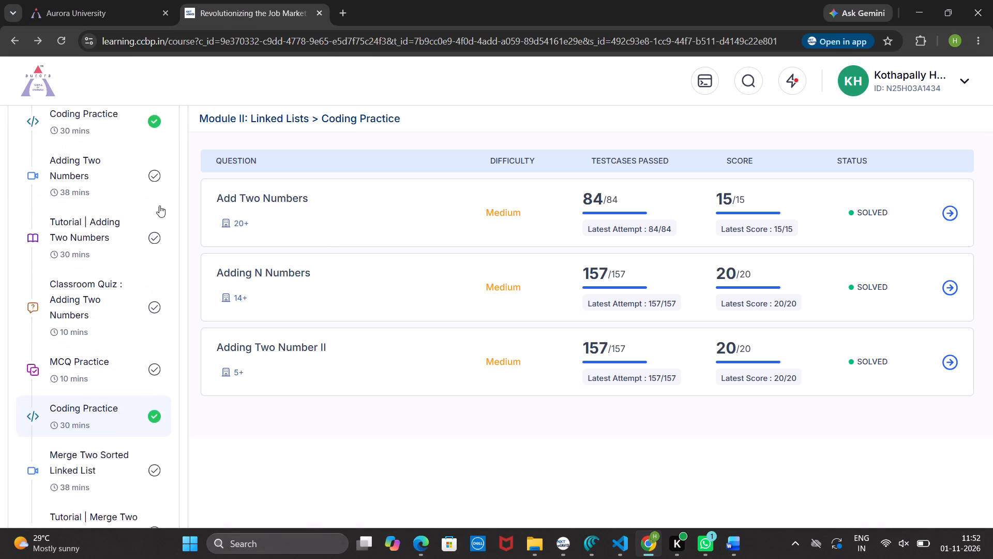
scroll(138, 207, up, 2)
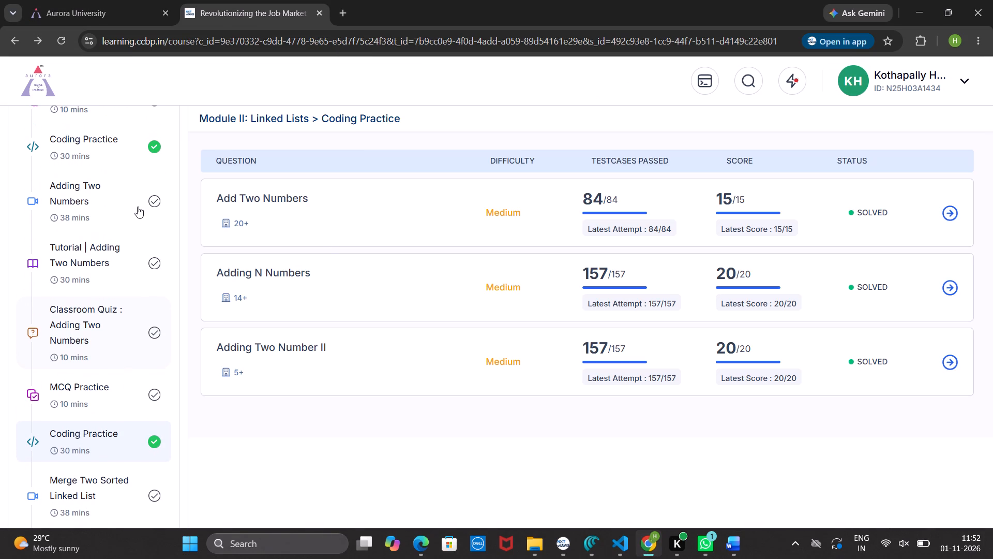
scroll(138, 207, up, 3)
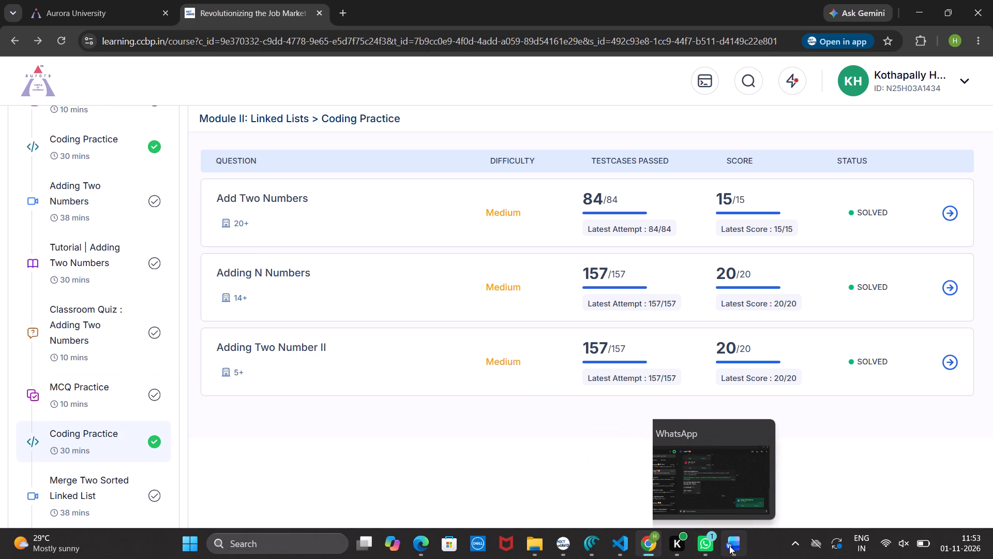
click(732, 495)
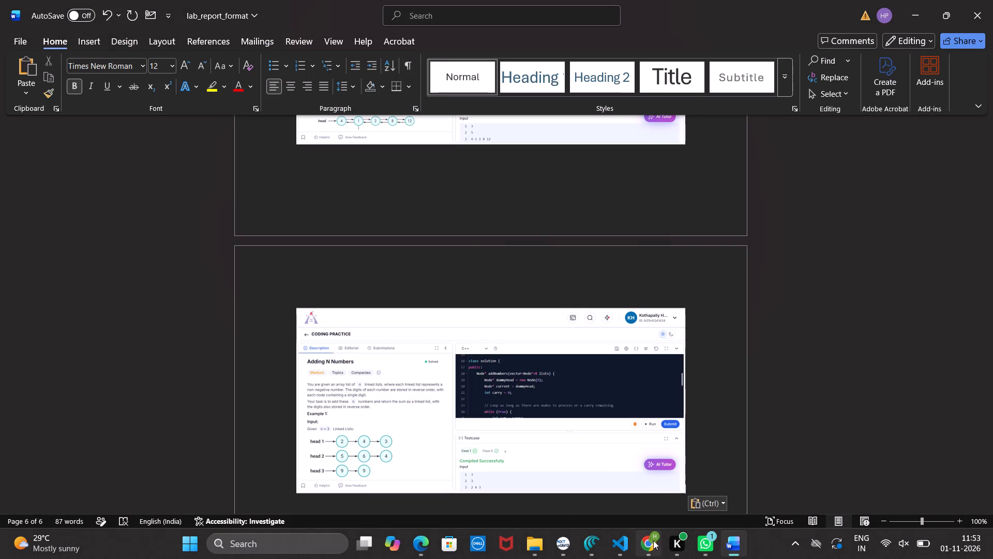
click(651, 494)
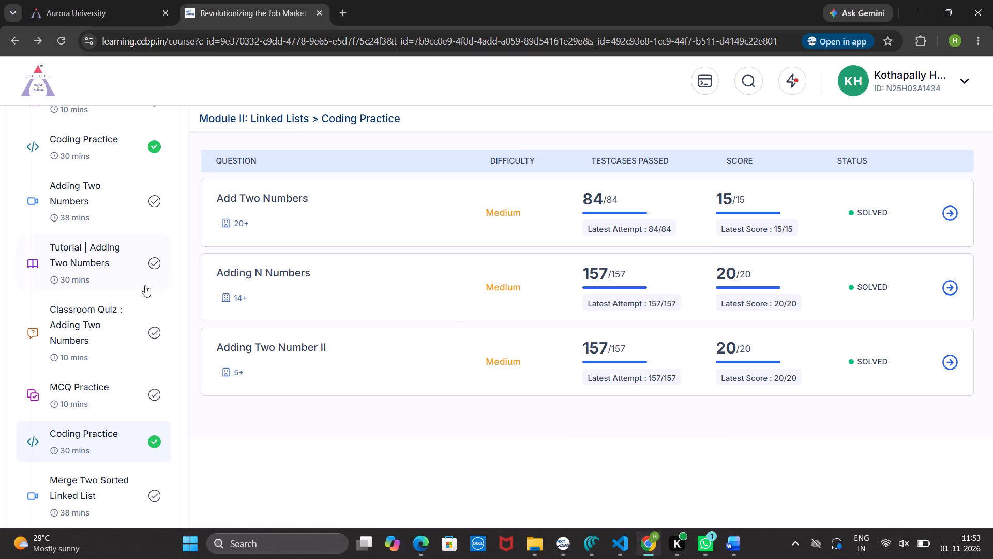
scroll(144, 264, up, 1)
click(92, 216)
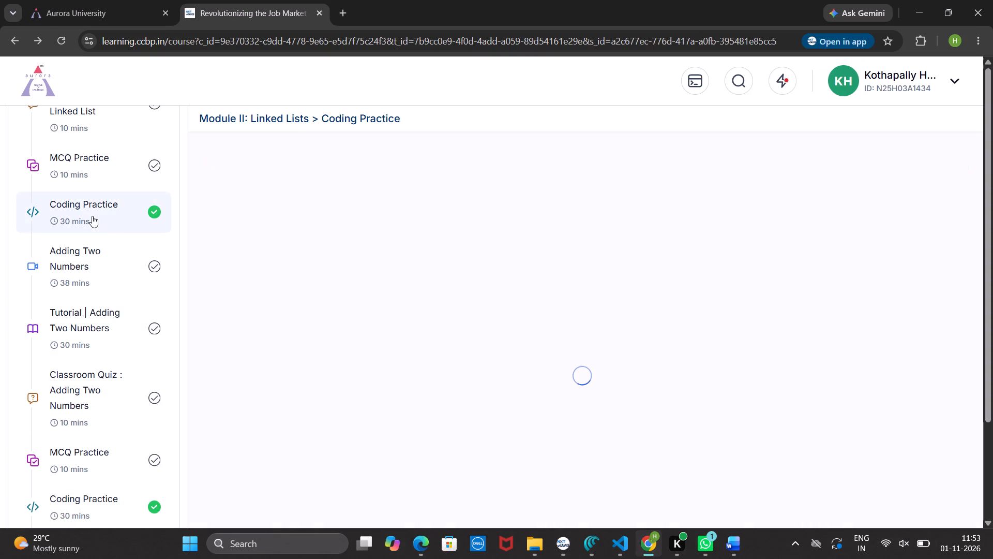
scroll(38, 209, up, 2)
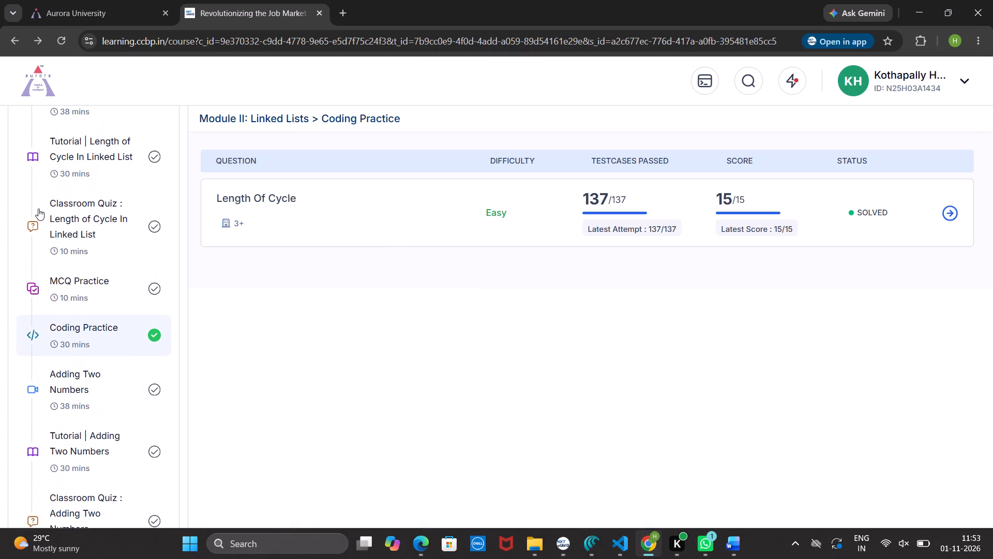
scroll(38, 209, up, 2)
Open Cycle Detection In Linked List II from the Coding Practice above Length of Cycle In Linked List and run the existing solution.
click(83, 165)
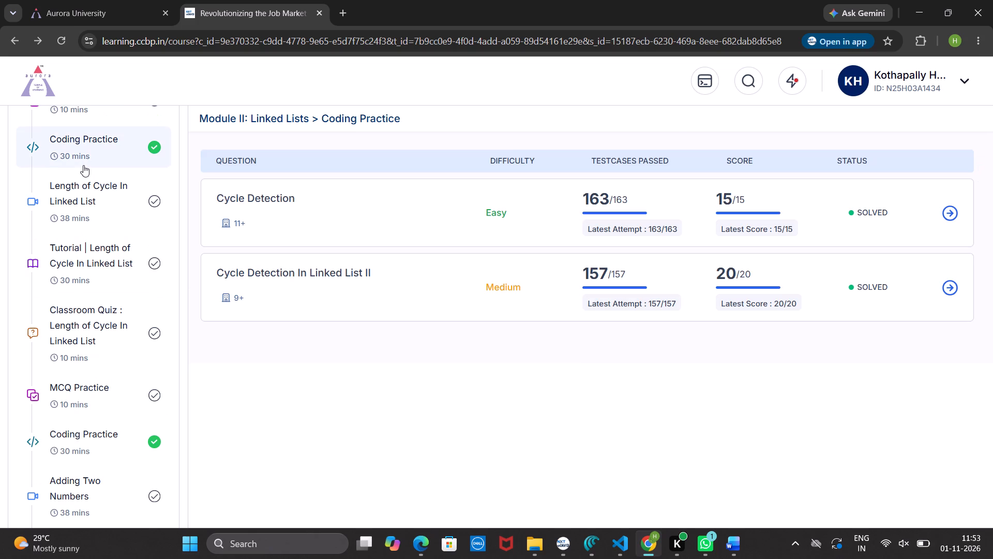
scroll(83, 165, up, 1)
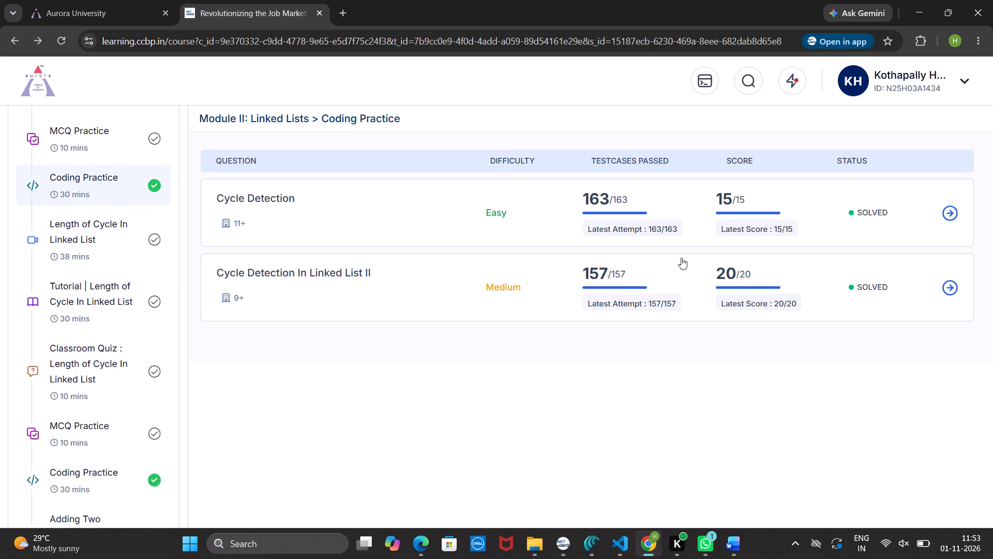
click(939, 288)
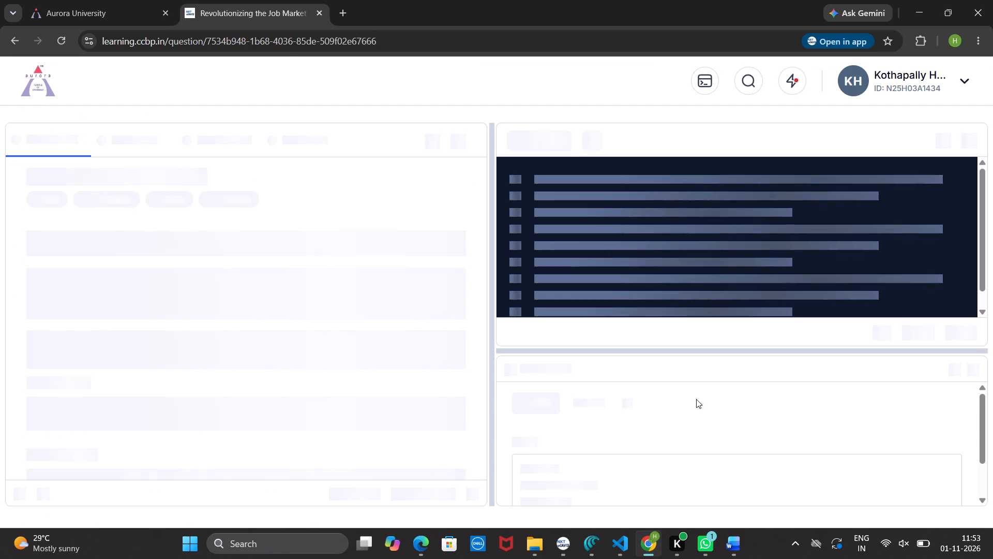
click(899, 349)
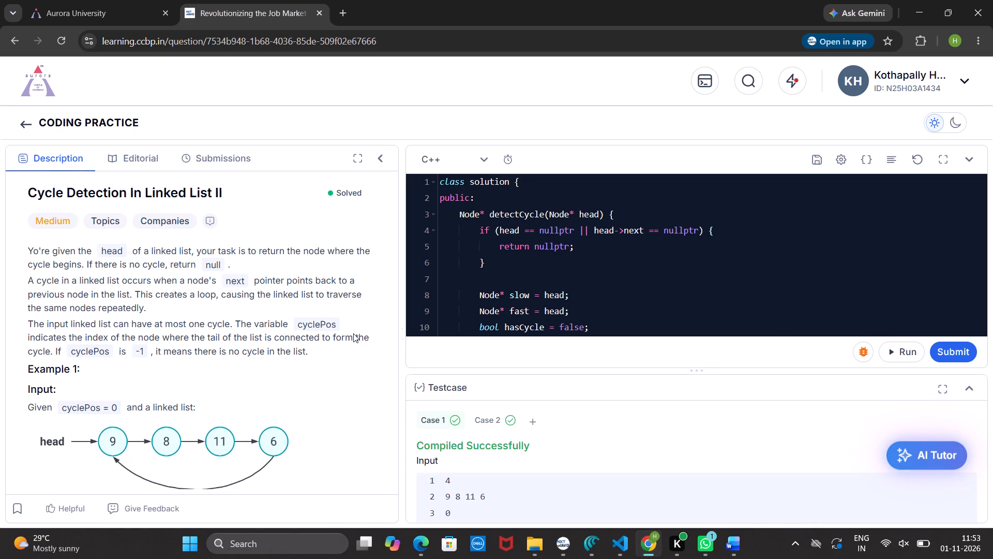
Capture a full-width screenshot of the Cycle Detection In Linked List II page below the browser bar, with code shown from line 1.
key(Print)
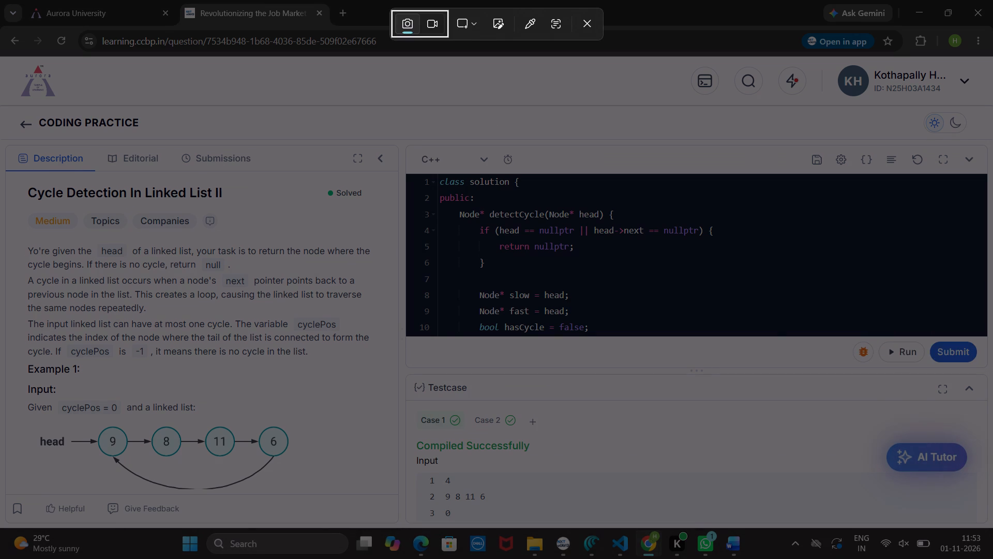
drag(0, 59, 585, 476)
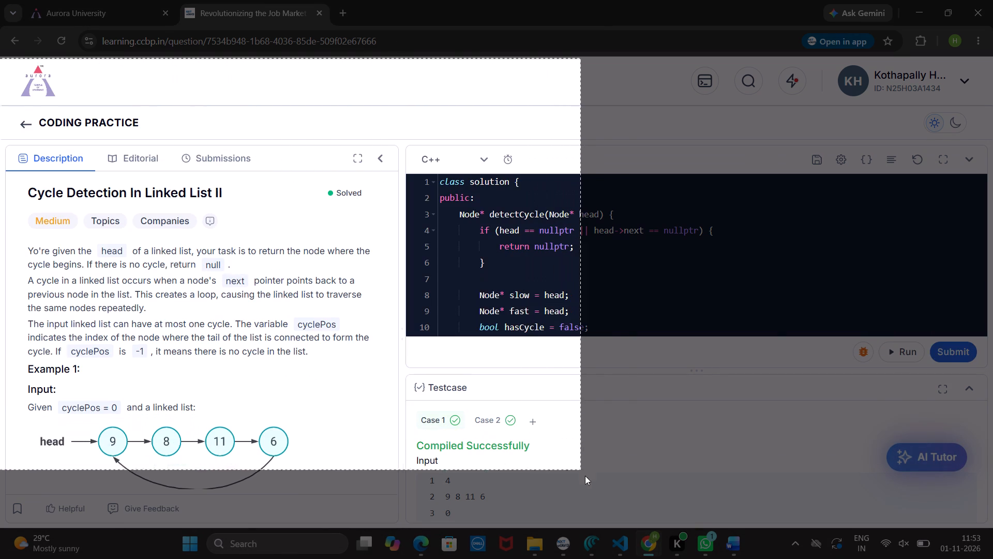
drag(585, 476, 821, 526)
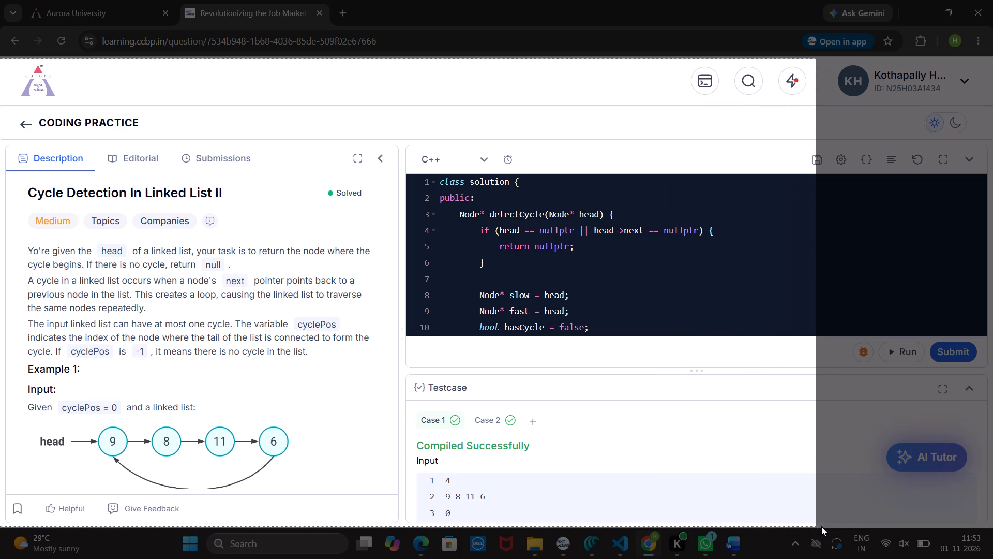
drag(821, 526, 992, 526)
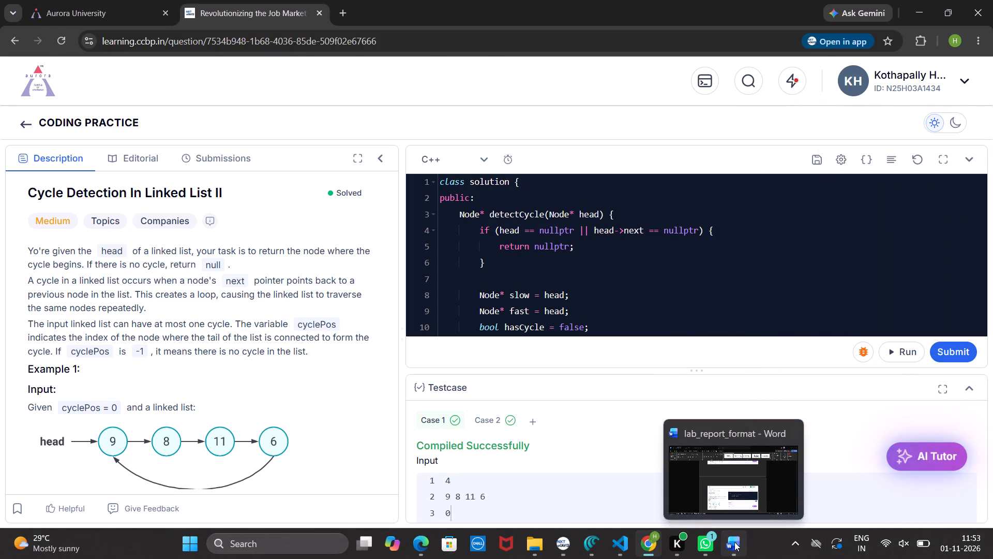
Paste the screenshot below the Adding N Numbers image in the Word lab report and start a new line after it.
click(741, 494)
scroll(532, 397, down, 5)
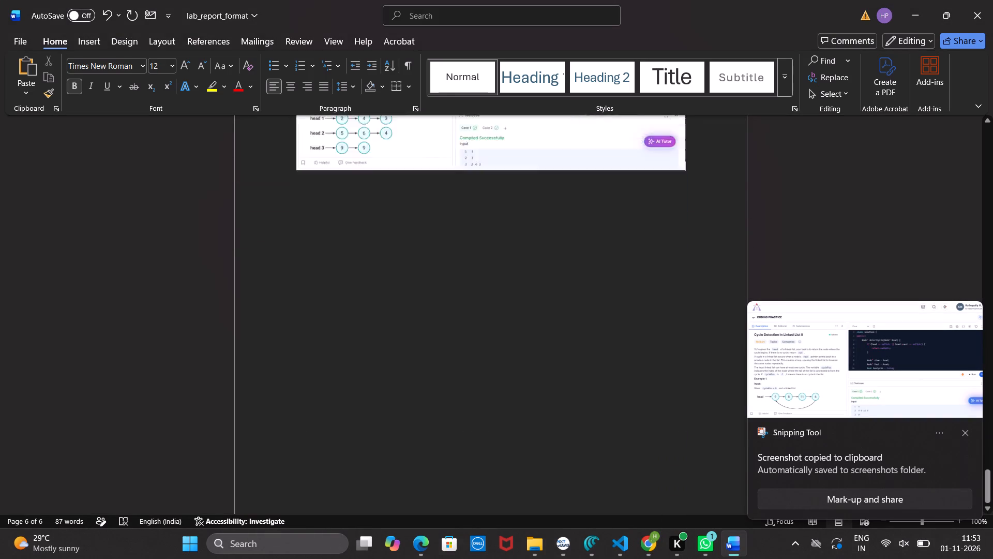
scroll(532, 397, up, 3)
key(Return)
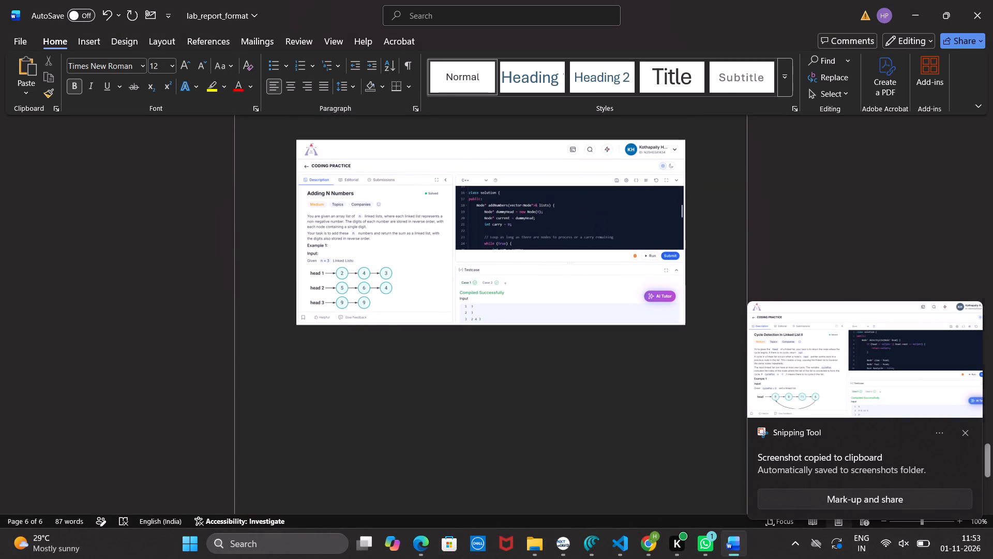
key(ctrl+v)
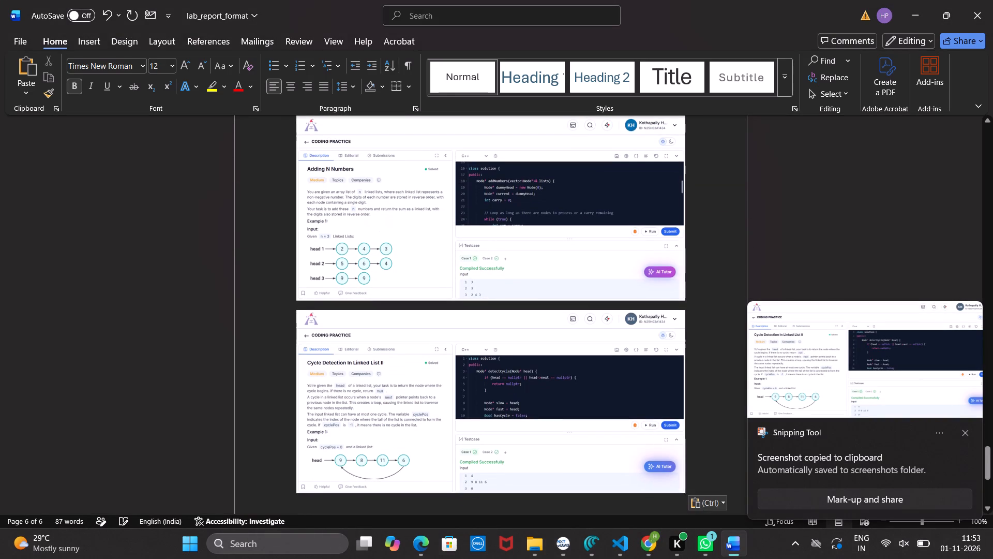
key(Return)
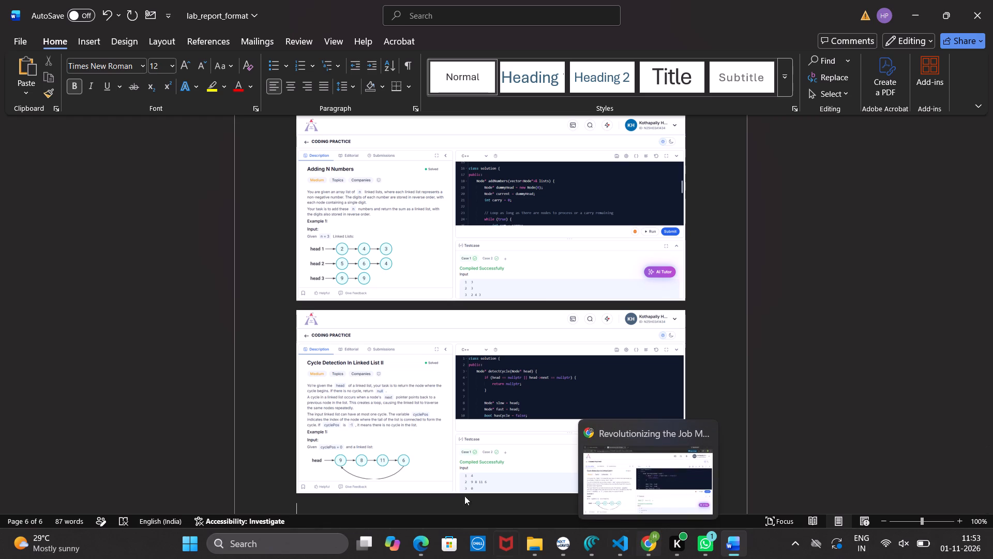
Review the problem screenshots throughout the lab report, from the certificate page to the last image, to check which problems are included.
scroll(425, 404, up, 7)
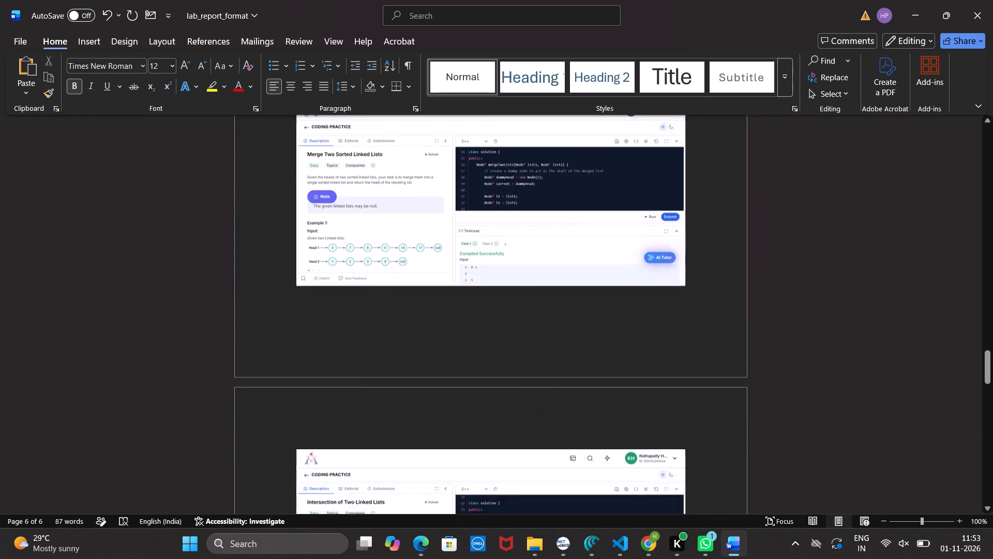
scroll(425, 404, up, 7)
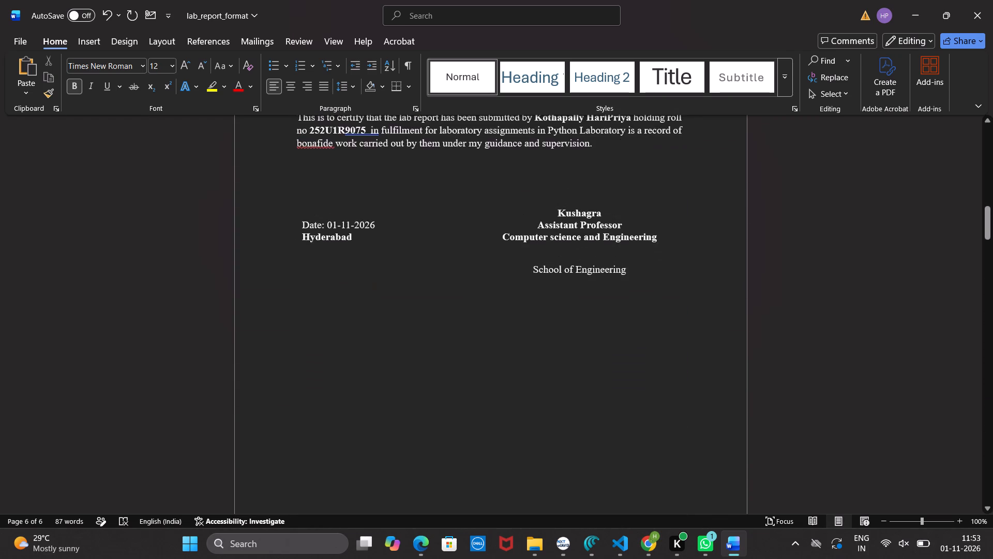
scroll(425, 404, down, 7)
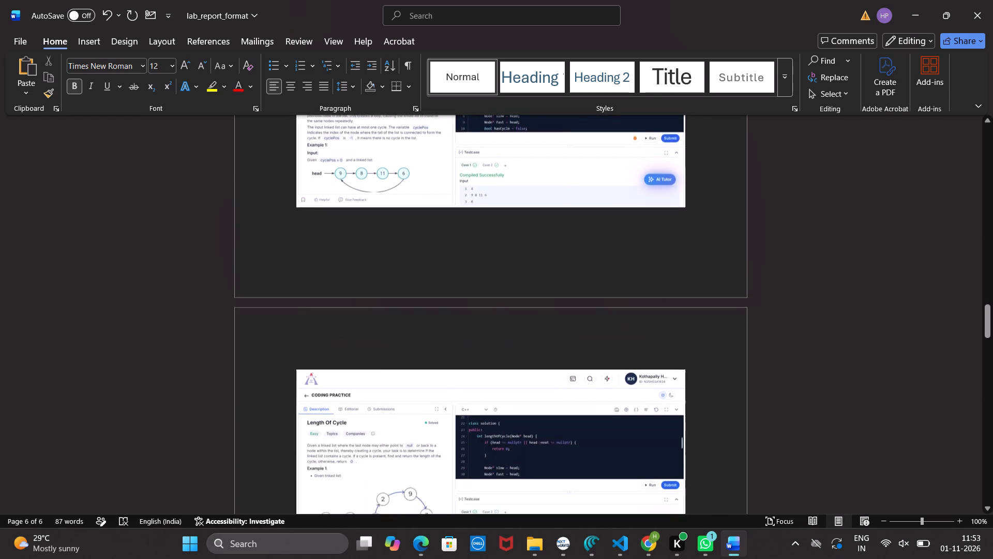
scroll(425, 404, down, 5)
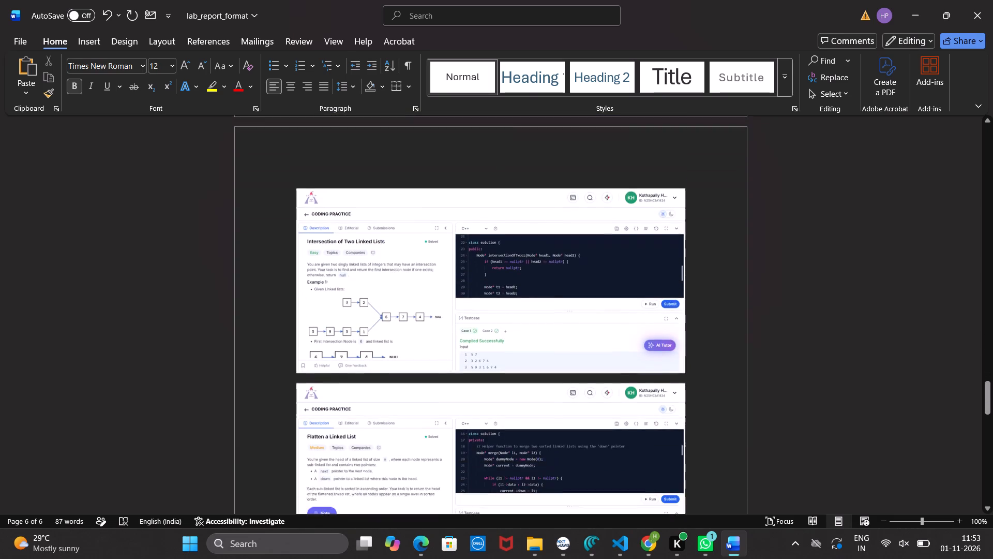
scroll(425, 404, down, 5)
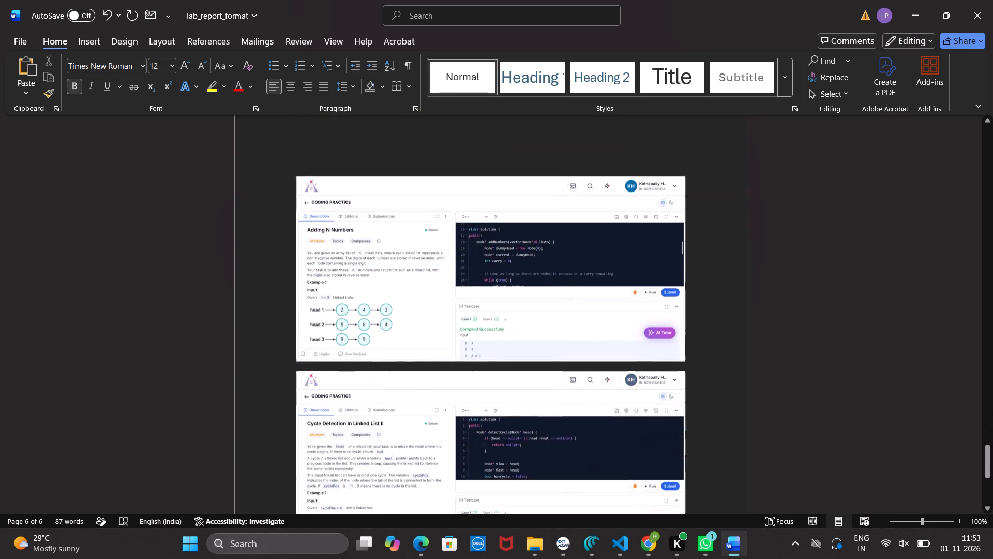
scroll(425, 404, down, 4)
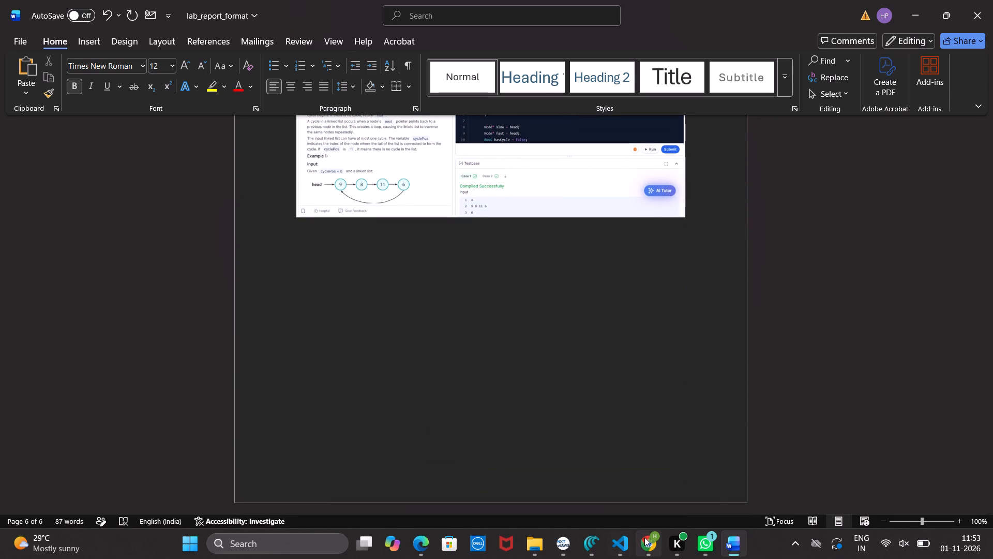
In the browser, open Reverse Linked List II from the Coding Practice above Cycle Detection In Linked List and run the existing solution.
click(639, 498)
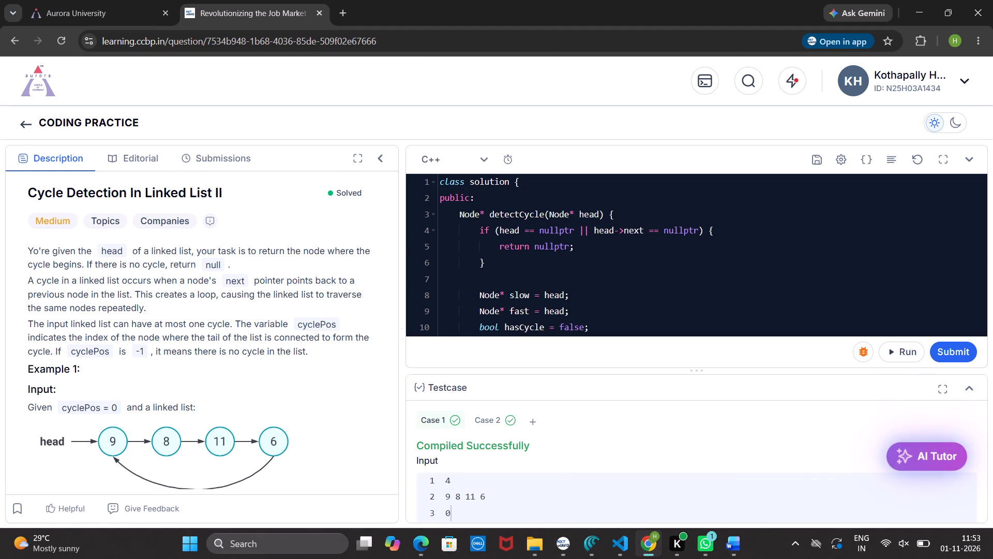
click(24, 124)
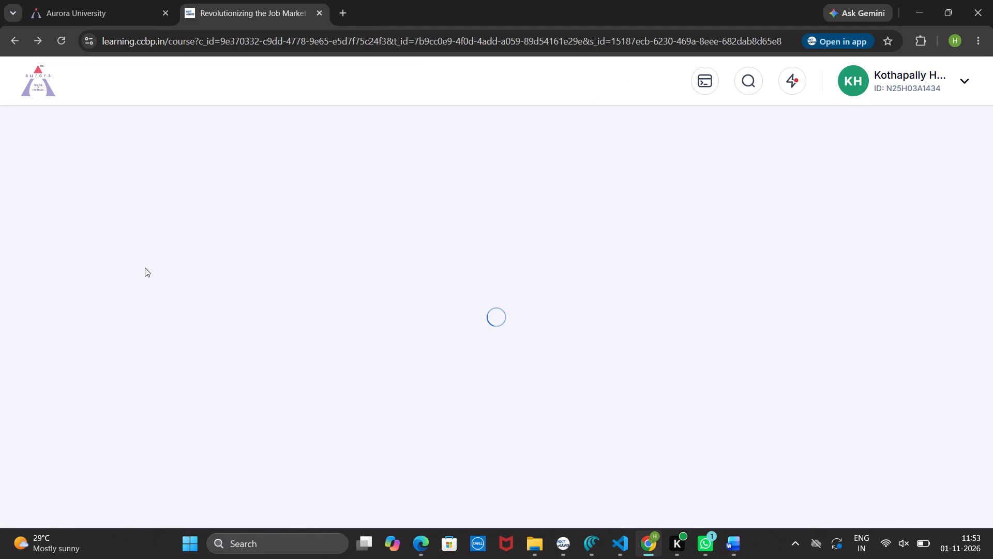
scroll(165, 301, up, 1)
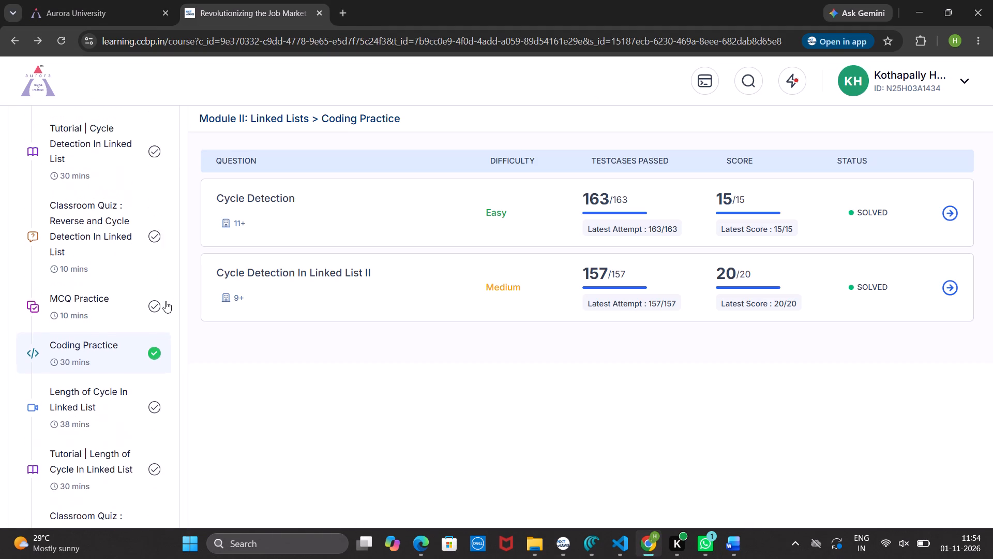
scroll(165, 301, up, 3)
click(73, 218)
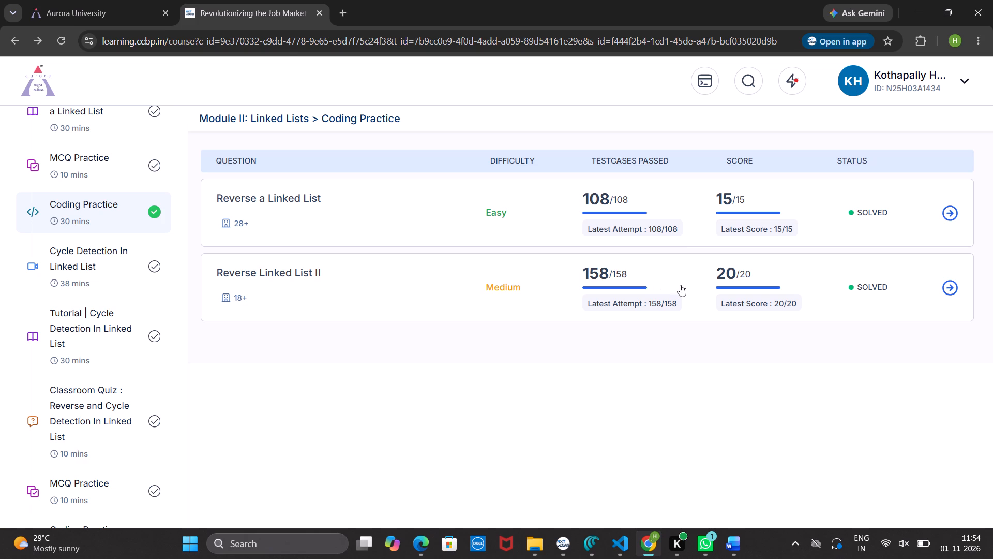
click(680, 285)
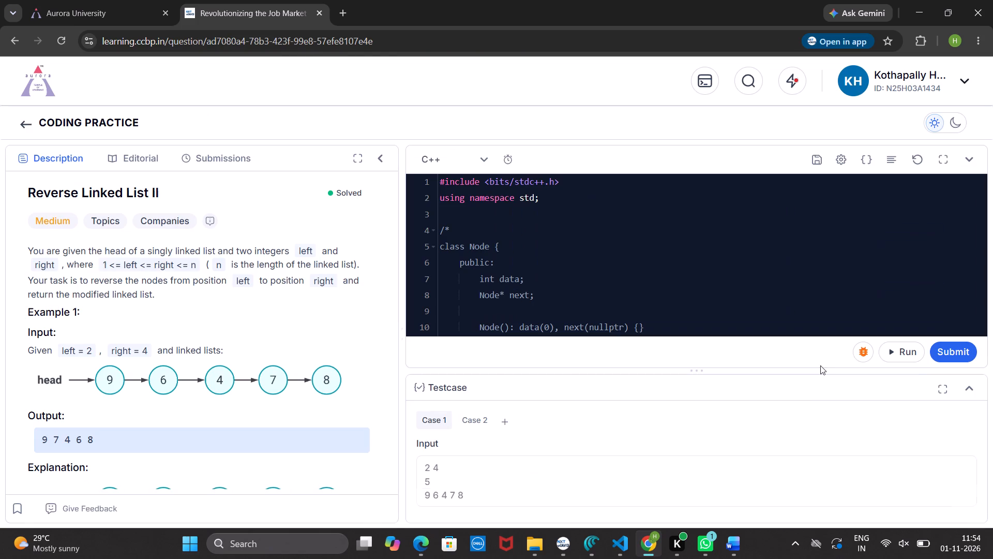
click(899, 350)
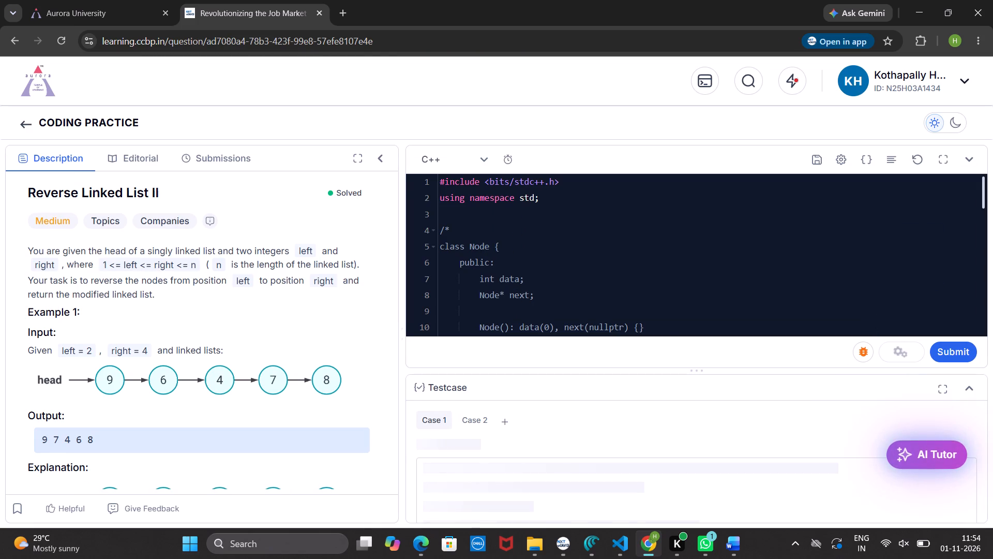
Capture a full-width screenshot of the Reverse Linked List II page below the browser bar, with code shown from line 16.
scroll(652, 276, down, 6)
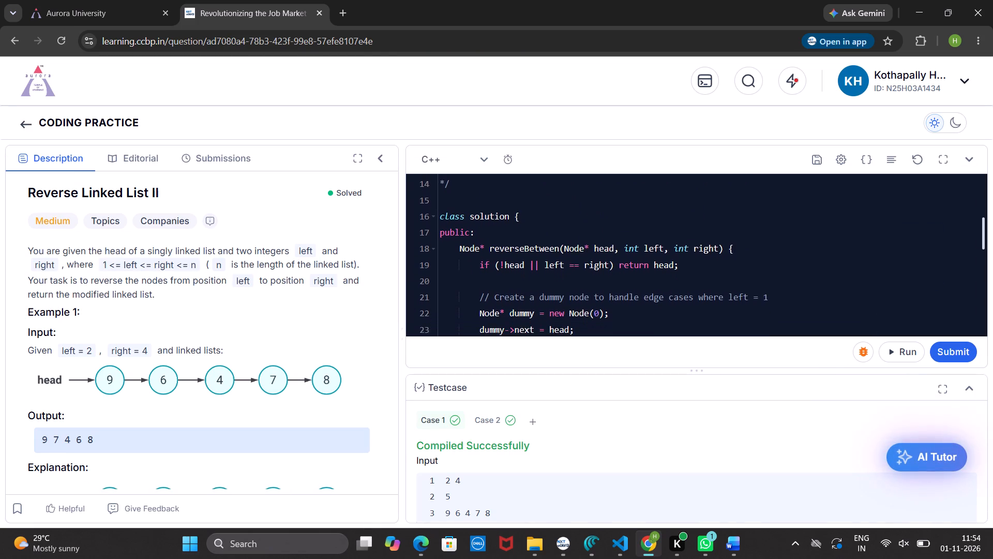
scroll(652, 276, down, 2)
key(Print)
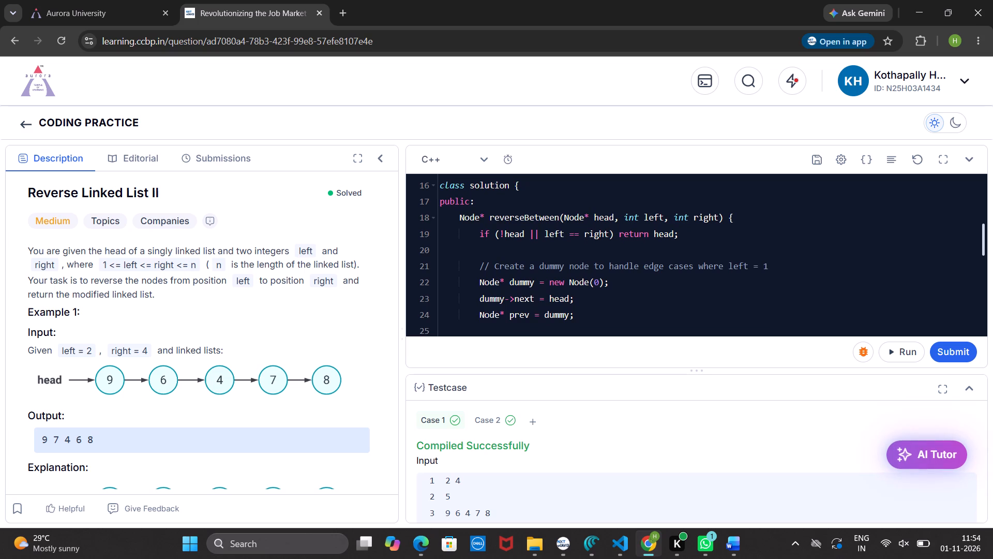
drag(0, 55, 847, 529)
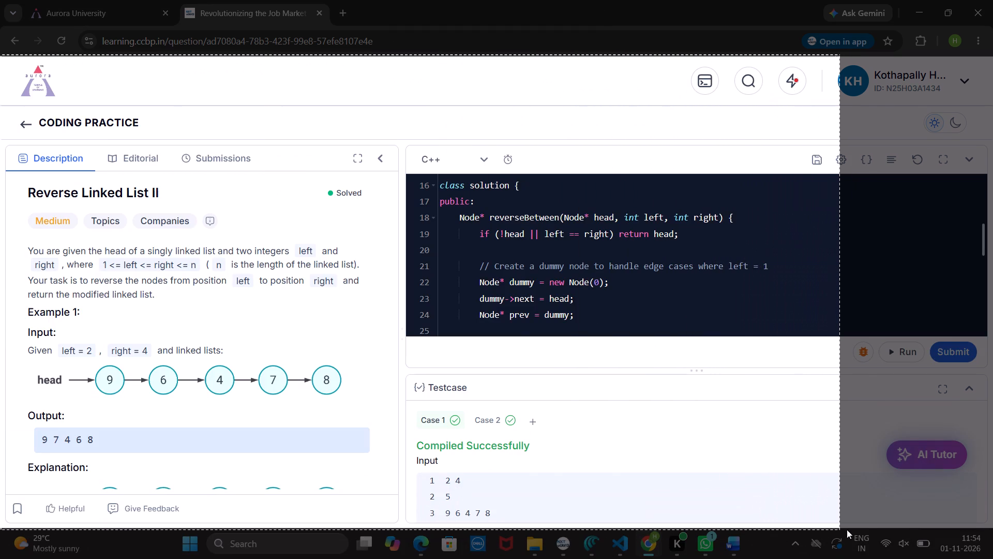
drag(847, 529, 992, 529)
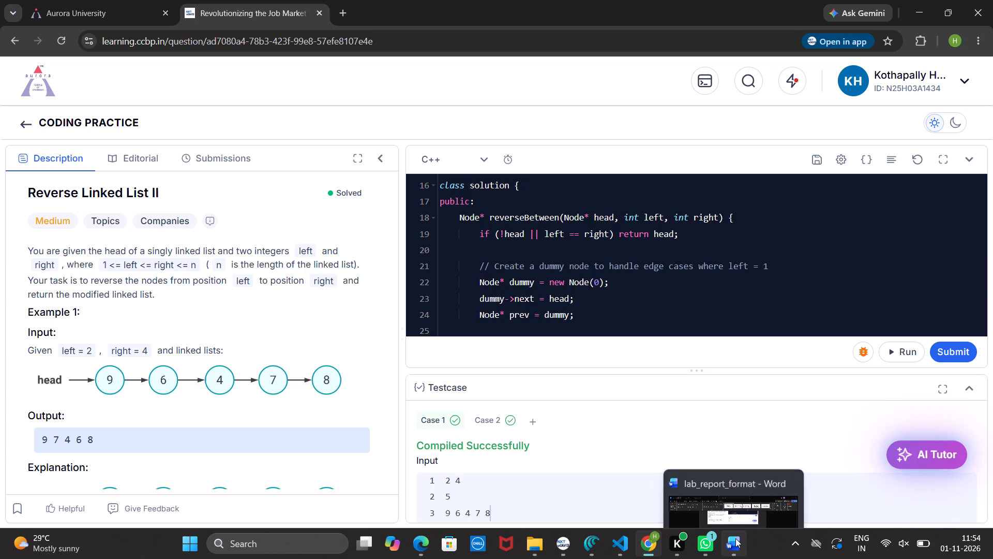
Paste the screenshot below the last Cycle Detection In Linked List II image in the Word lab report and start a new line.
click(745, 475)
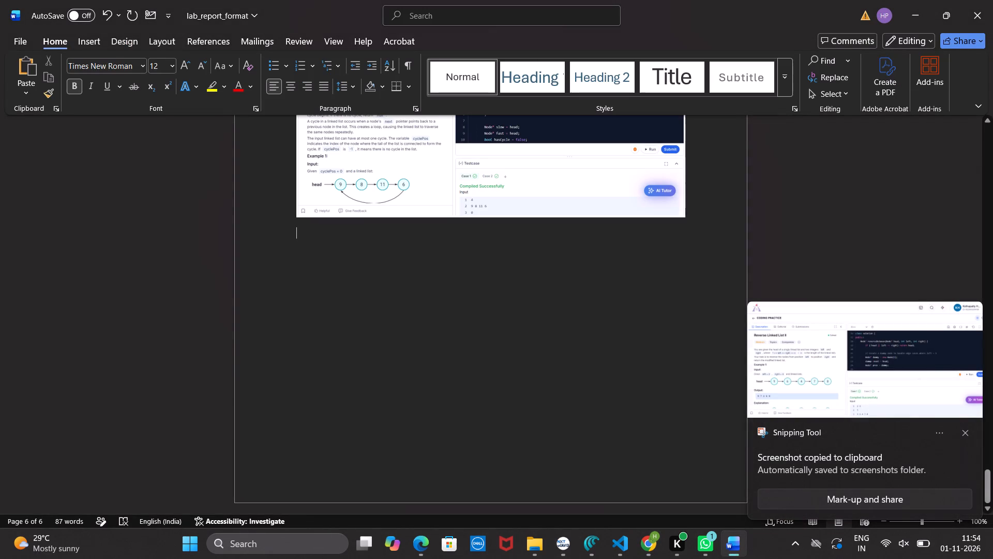
key(ctrl+v)
key(Return)
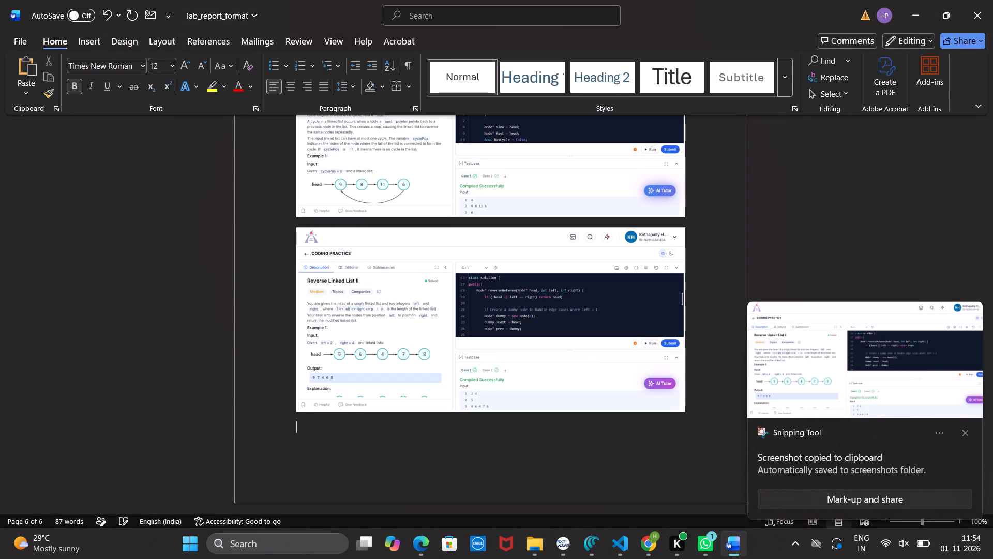
In the browser, open Create a Circular LL from Singly LL from the Coding Practice above Reversing a Linked List and run its solution.
click(634, 479)
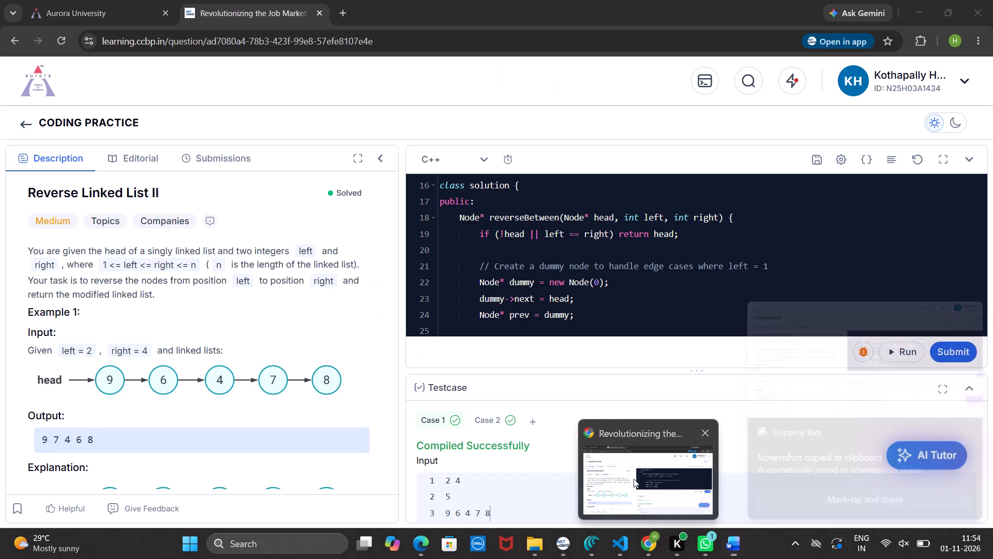
click(20, 124)
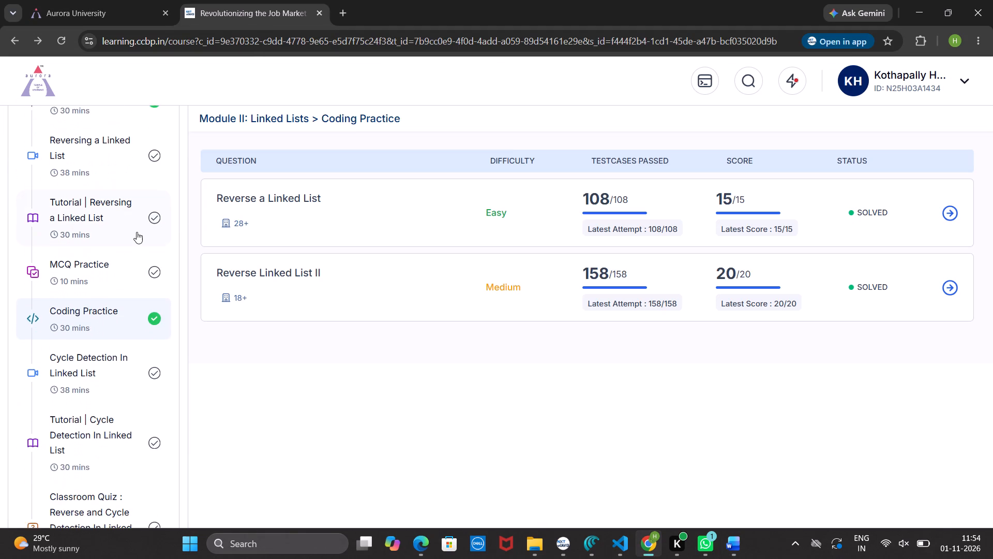
scroll(134, 232, up, 2)
click(97, 210)
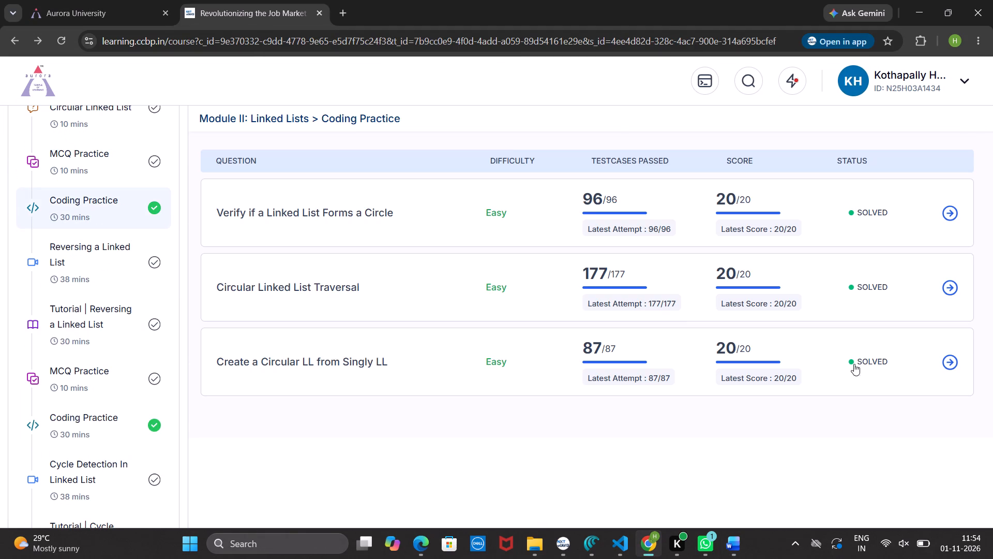
click(861, 364)
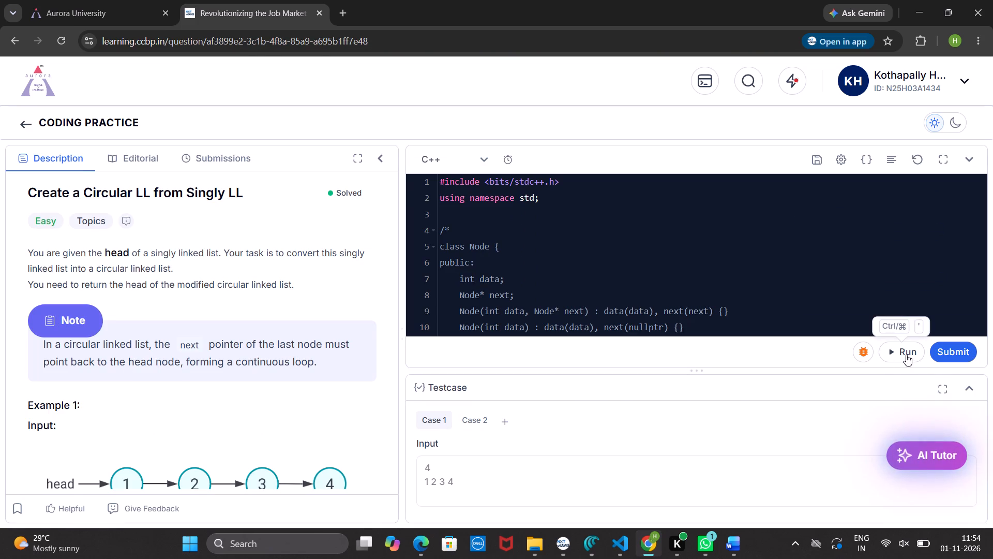
click(906, 355)
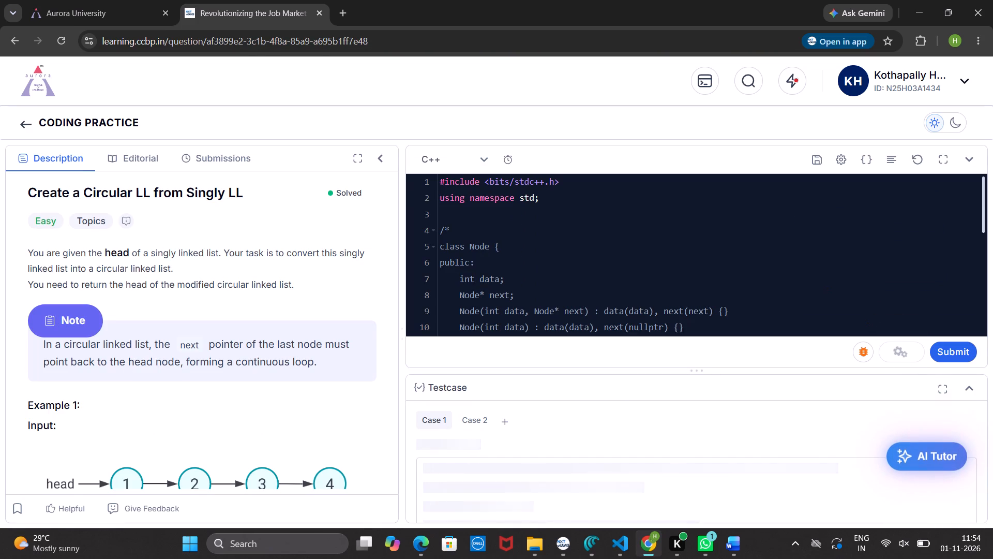
Capture a full-width screenshot of the Create a Circular LL from Singly LL page below the browser bar, with code shown from line 14.
scroll(801, 270, down, 3)
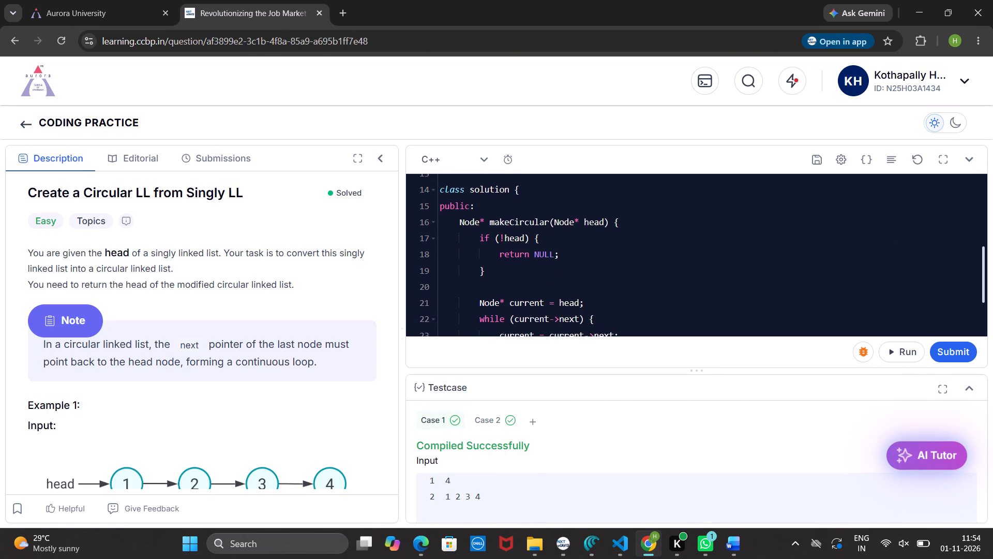
scroll(801, 270, down, 1)
key(Print)
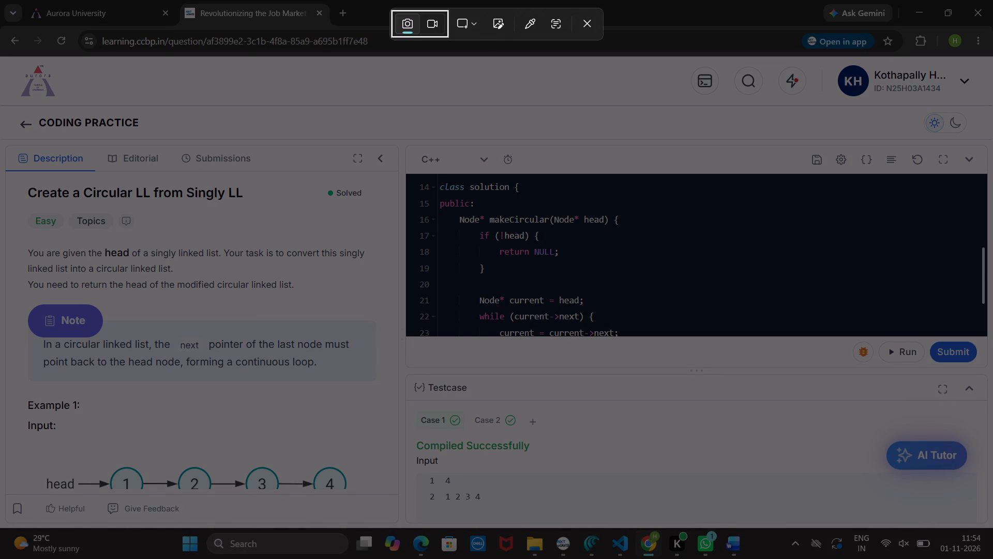
drag(0, 57, 910, 512)
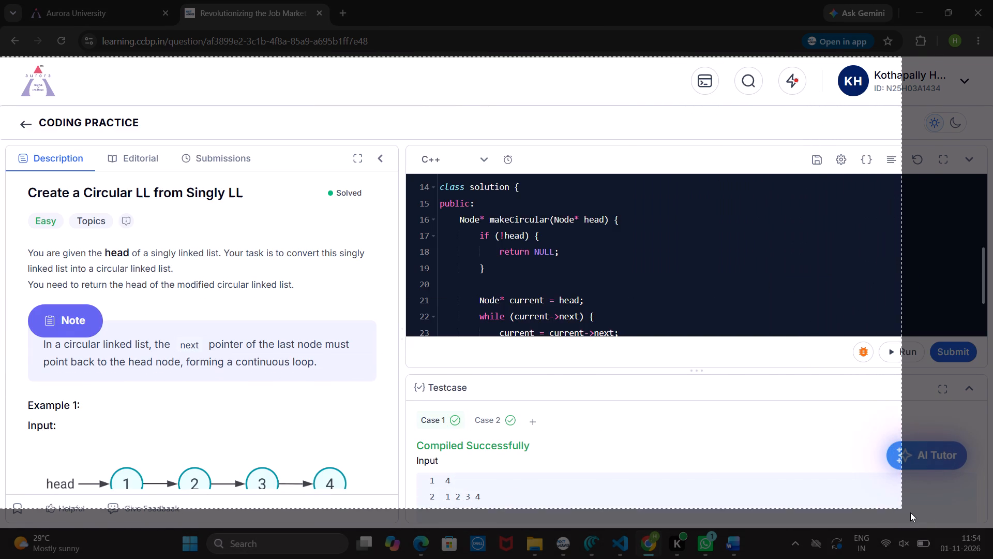
drag(910, 512, 992, 527)
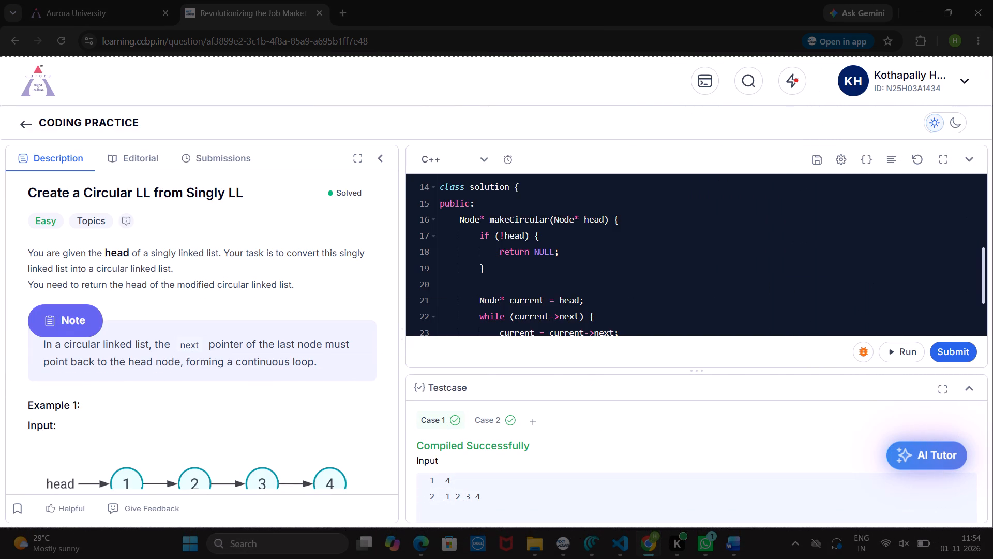
drag(992, 527, 992, 526)
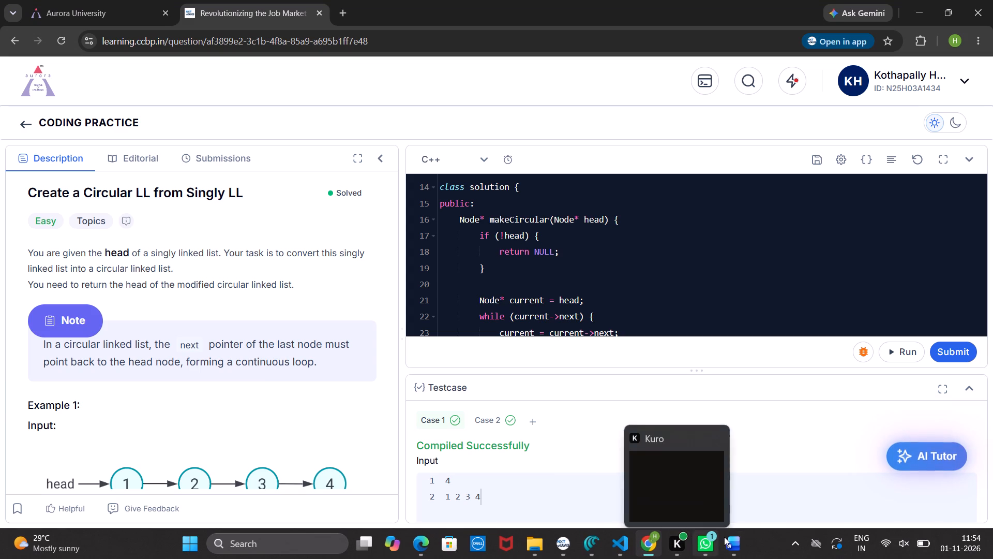
Paste the screenshot after the last Reverse Linked List II image in the Word lab report and start a new line after it.
click(724, 492)
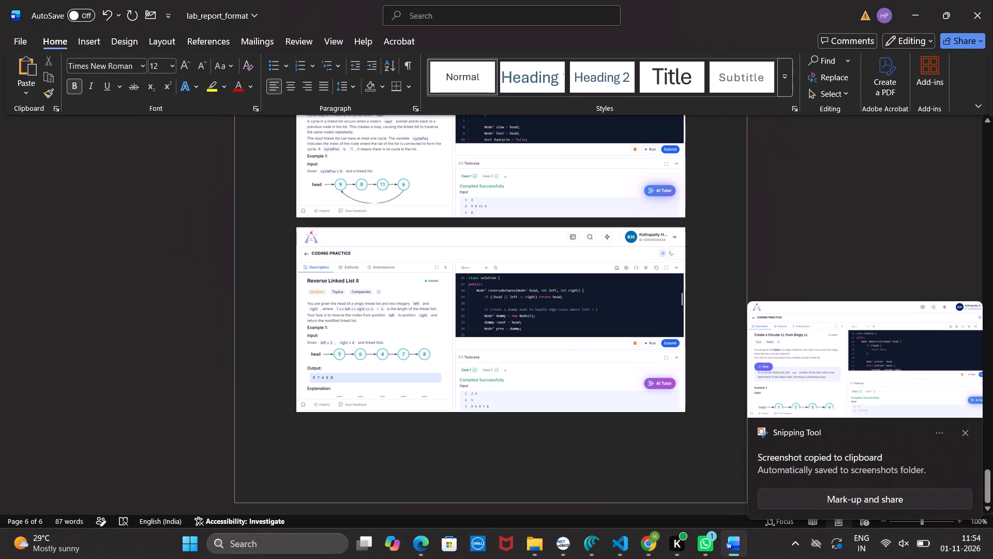
key(ctrl+v)
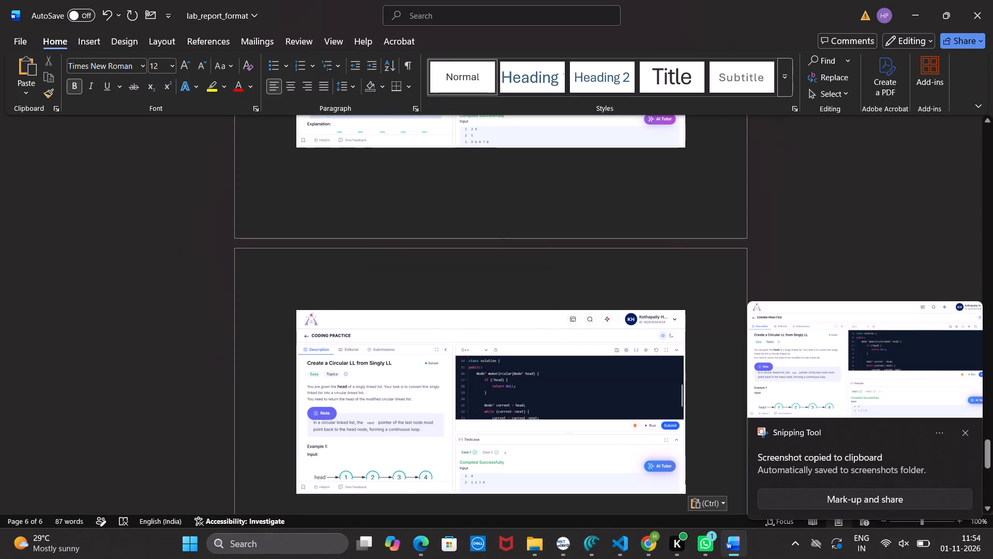
scroll(563, 459, right, 4)
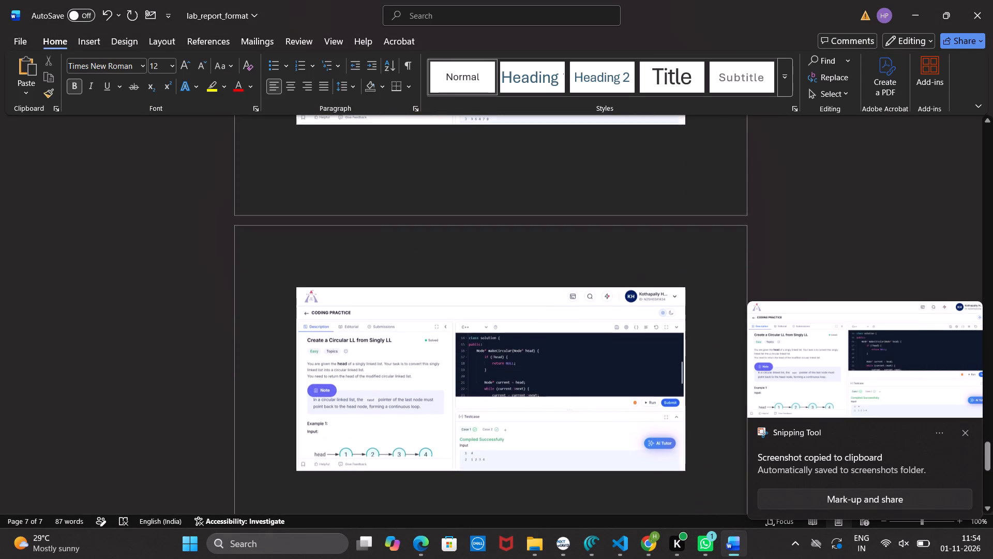
scroll(563, 459, right, 1)
key(Return)
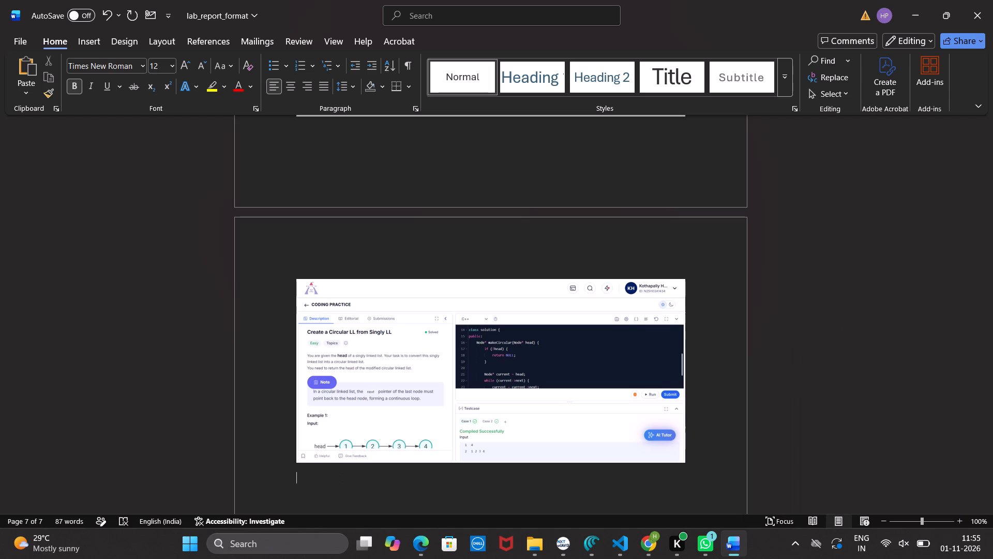
Review the problem screenshots throughout the lab report, from the certificate page to the last image, to check which problems are included.
scroll(563, 459, up, 1)
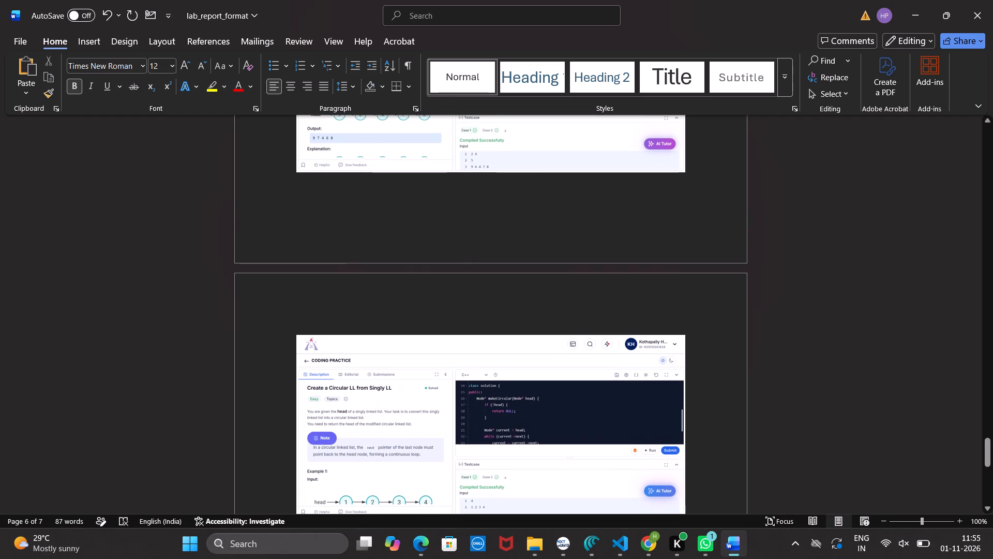
scroll(563, 459, up, 7)
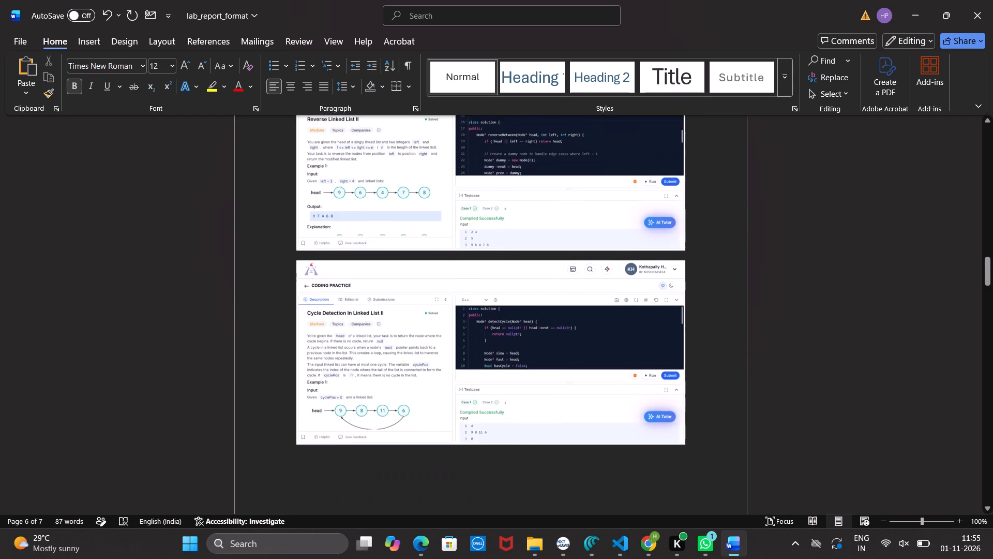
scroll(563, 459, up, 4)
scroll(563, 459, down, 1)
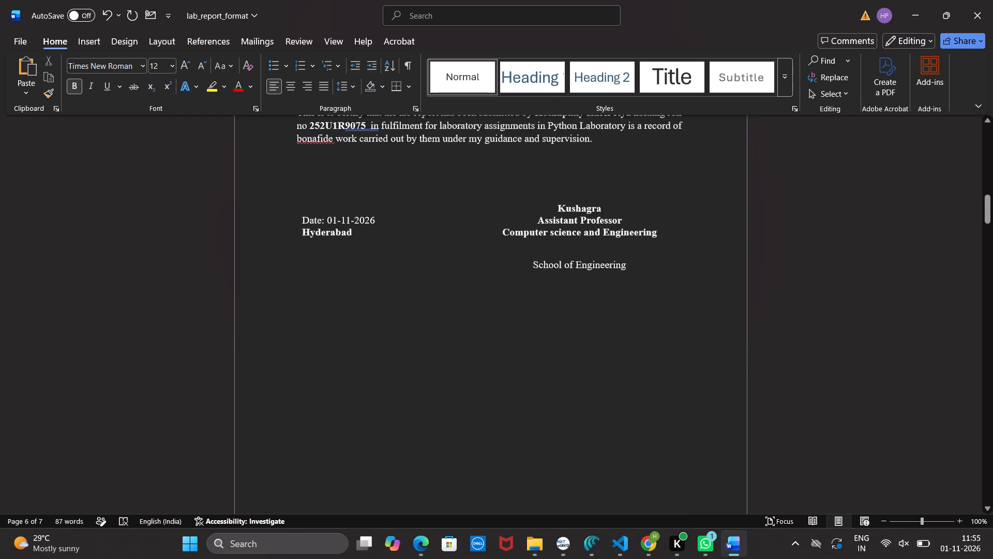
scroll(563, 459, down, 4)
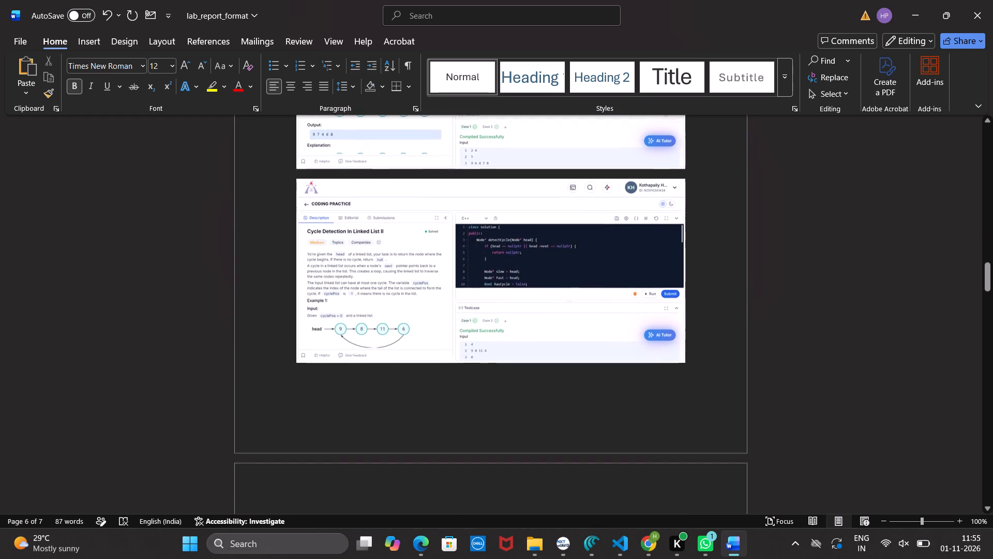
scroll(563, 459, down, 5)
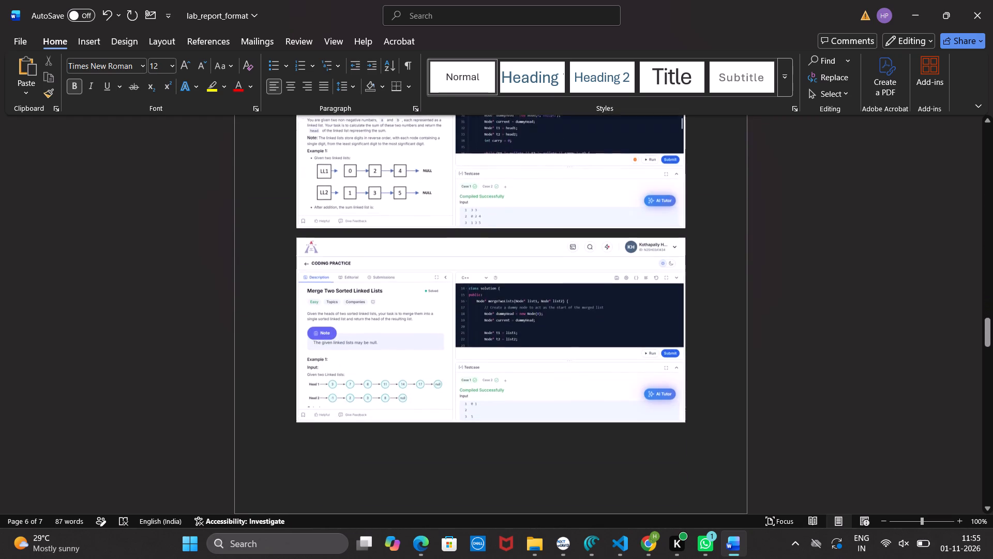
scroll(563, 459, down, 5)
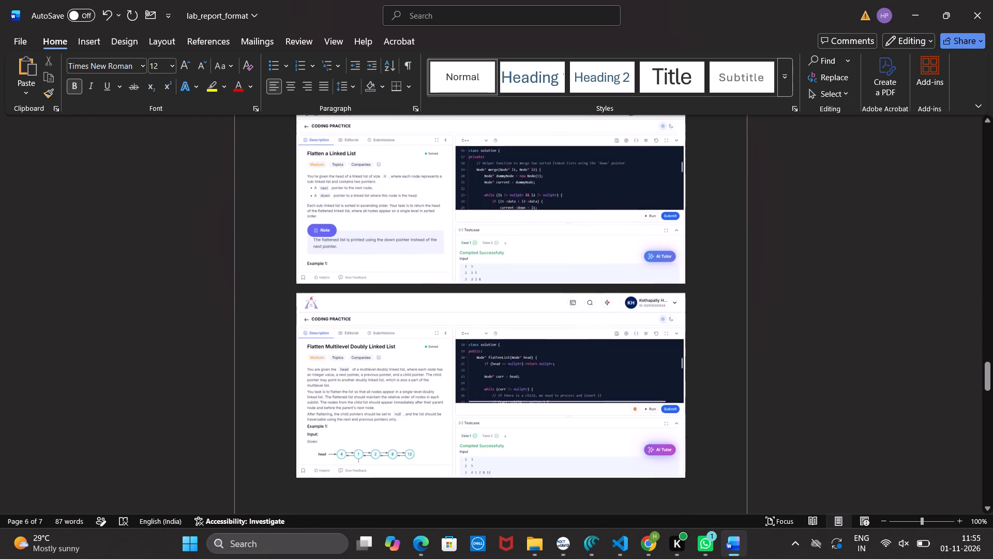
scroll(563, 459, down, 4)
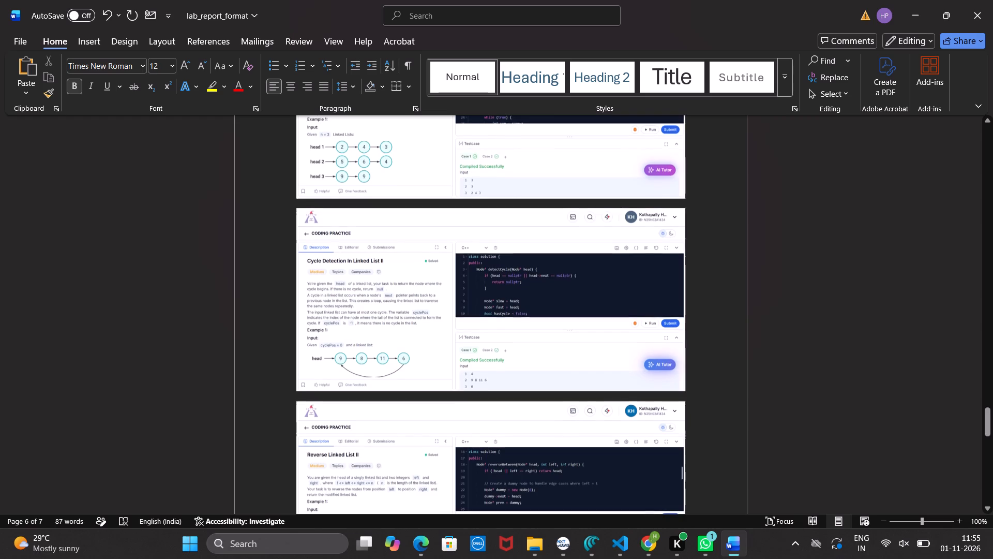
scroll(563, 459, down, 4)
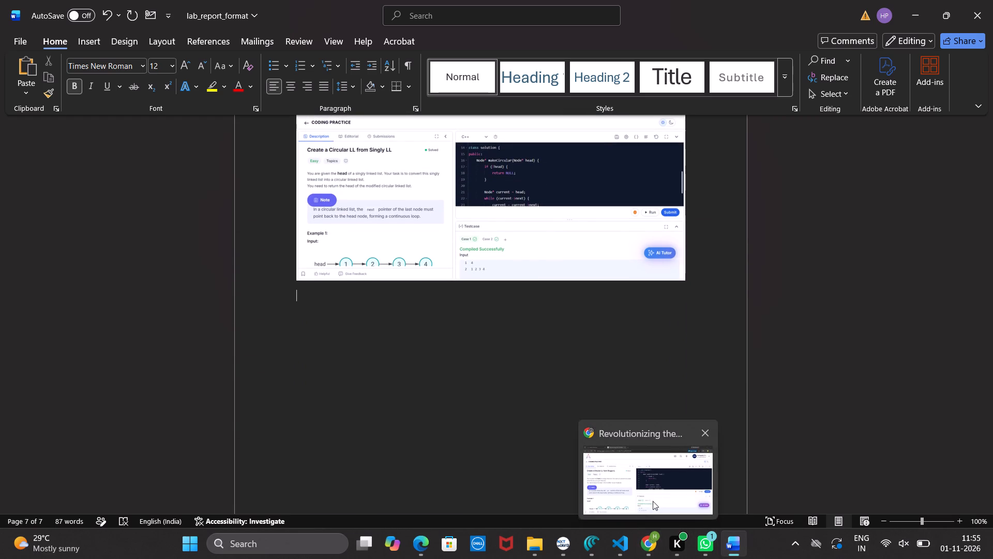
In the browser, open Delete Kth Node - Doubly Linked List from the Coding Practice above Circular Linked List and run its solution.
click(654, 499)
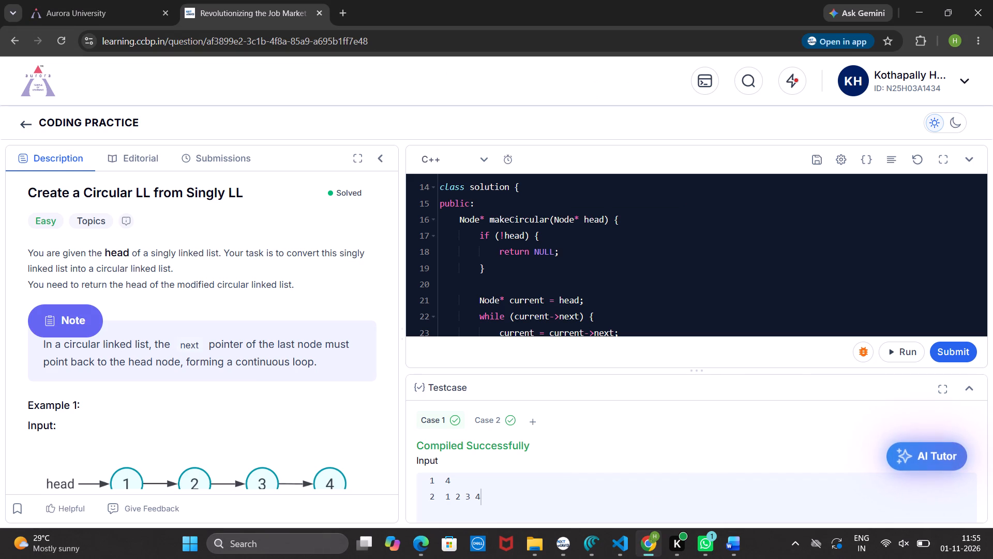
click(22, 128)
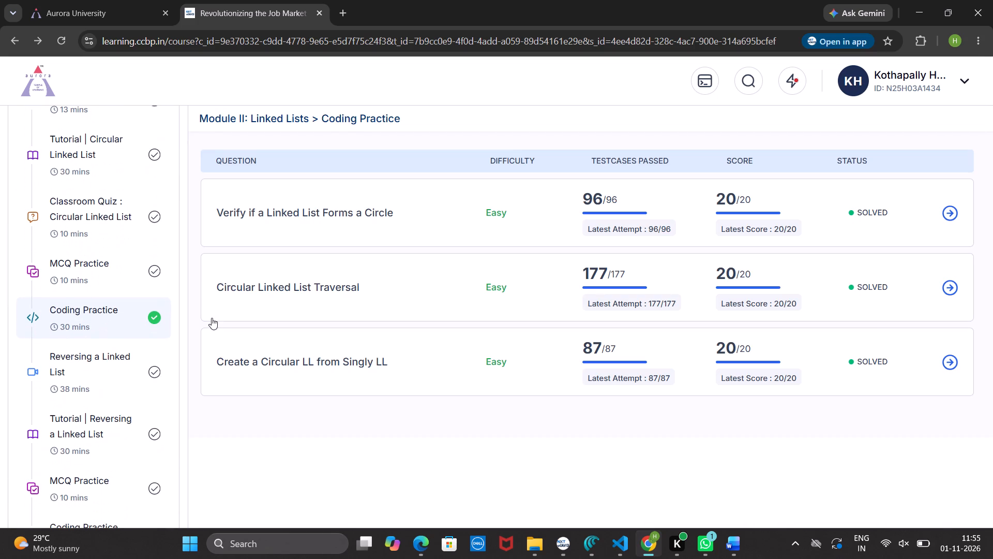
scroll(100, 267, up, 2)
click(98, 258)
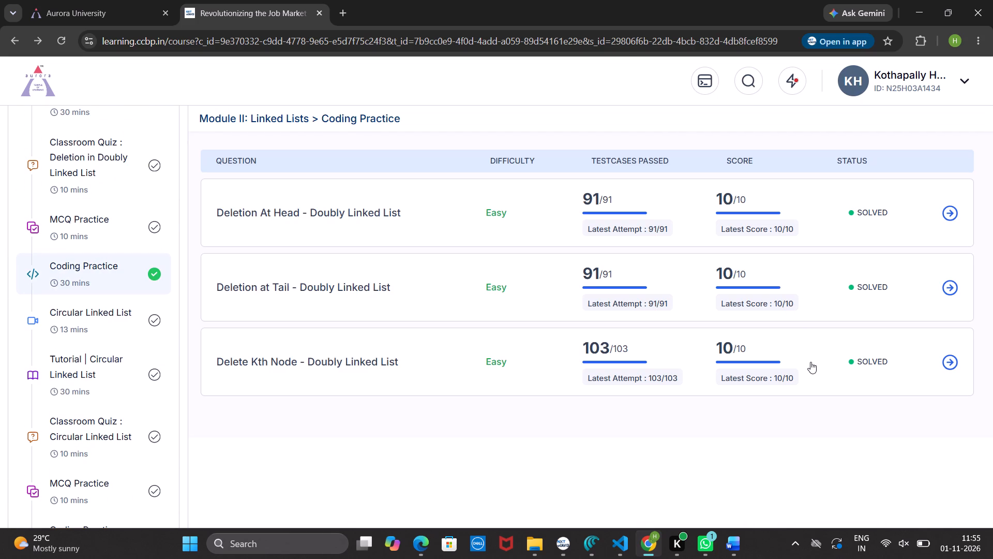
click(810, 362)
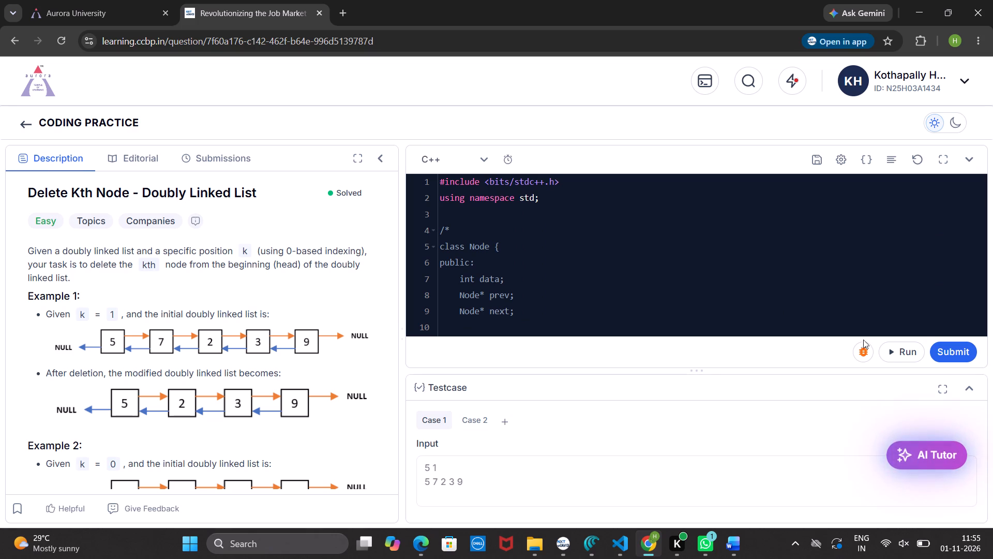
click(907, 348)
Capture a full-width screenshot of the Delete Kth Node - Doubly Linked List page below the browser bar, with code shown from line 35.
scroll(672, 244, down, 2)
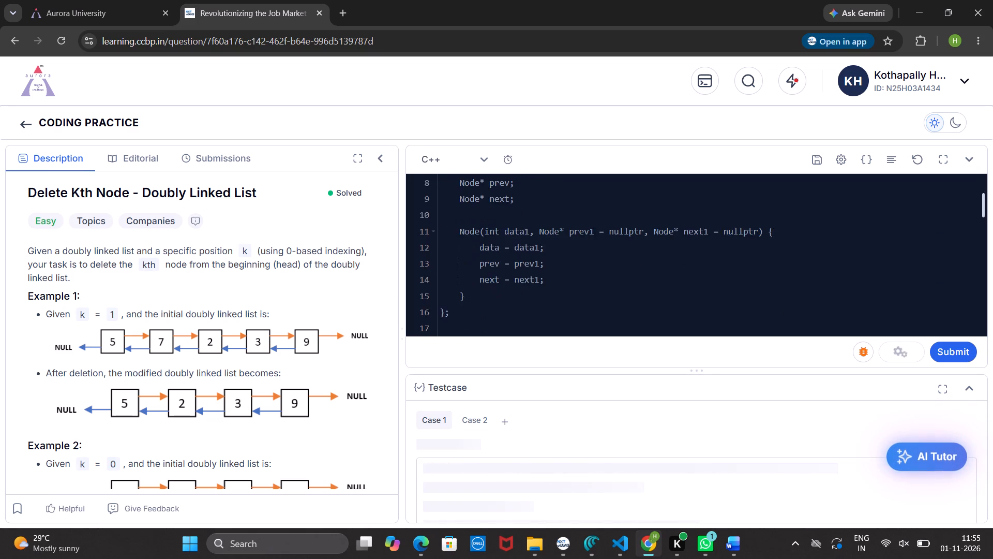
scroll(672, 244, down, 5)
scroll(672, 244, up, 1)
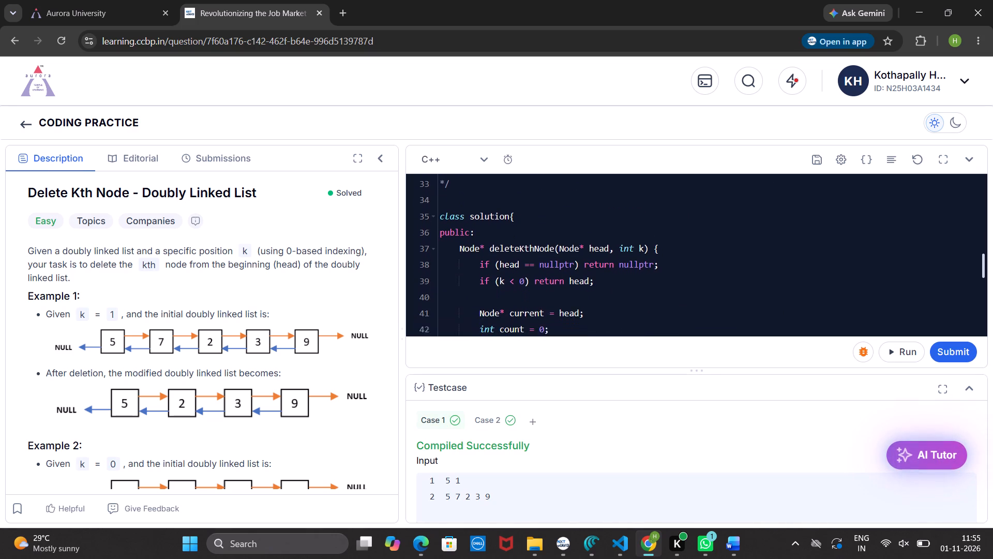
scroll(672, 244, up, 1)
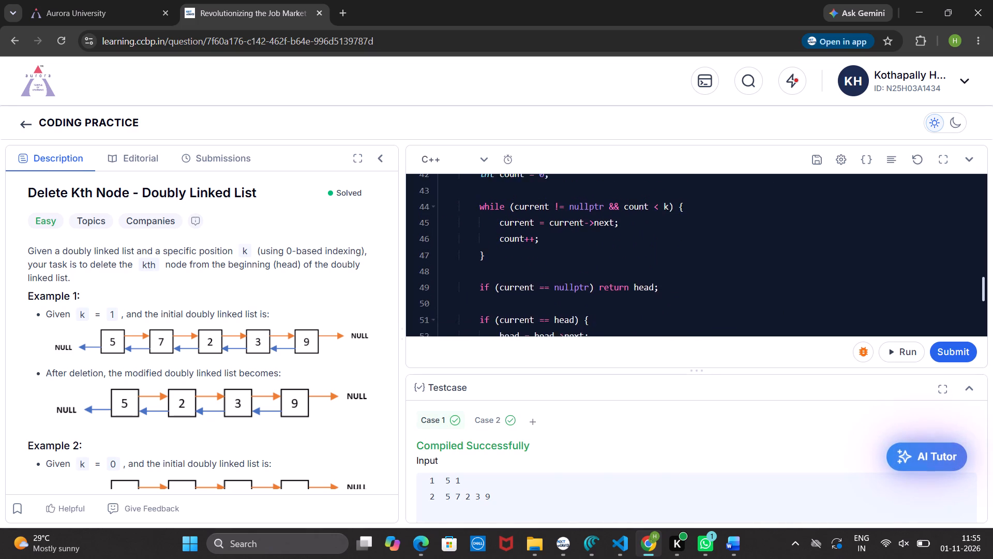
scroll(672, 244, up, 1)
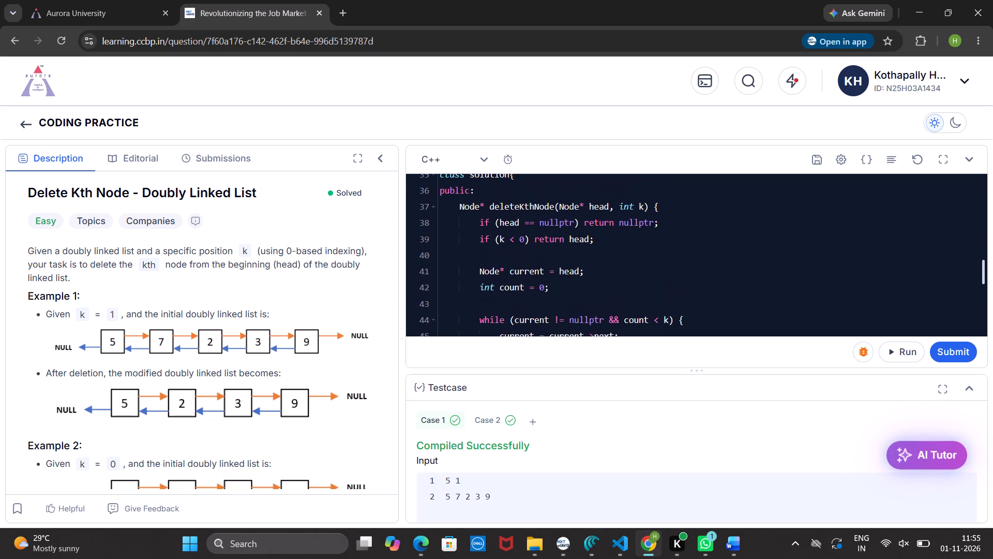
scroll(672, 244, up, 1)
key(Print)
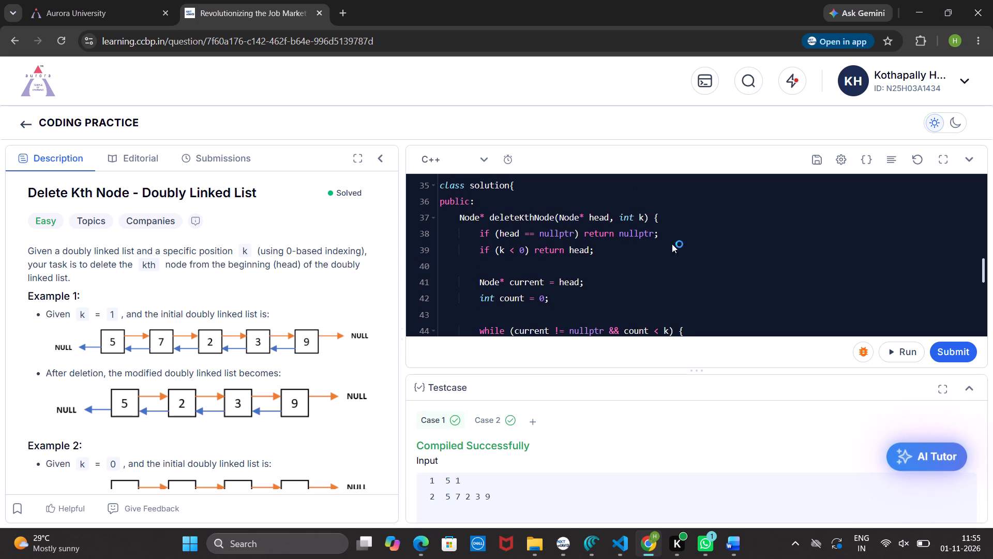
drag(0, 57, 780, 522)
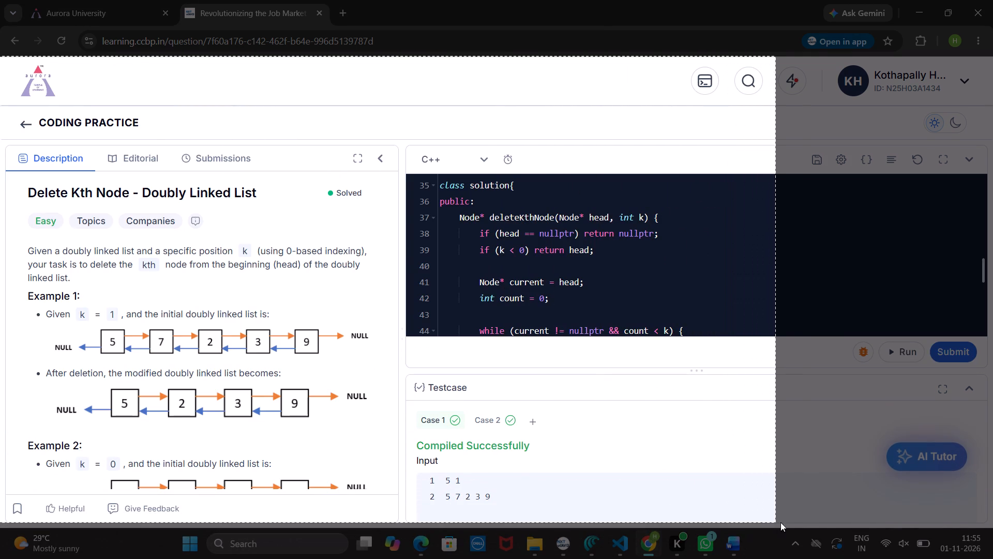
drag(780, 522, 992, 526)
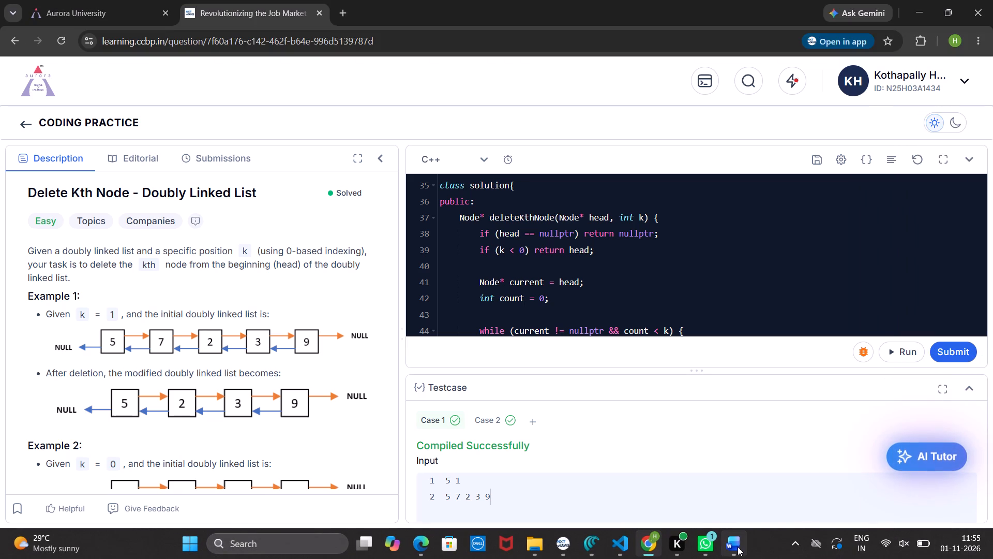
Paste the screenshot below the Create a Circular LL from Singly LL image in the Word lab report and dismiss the capture notification.
click(756, 487)
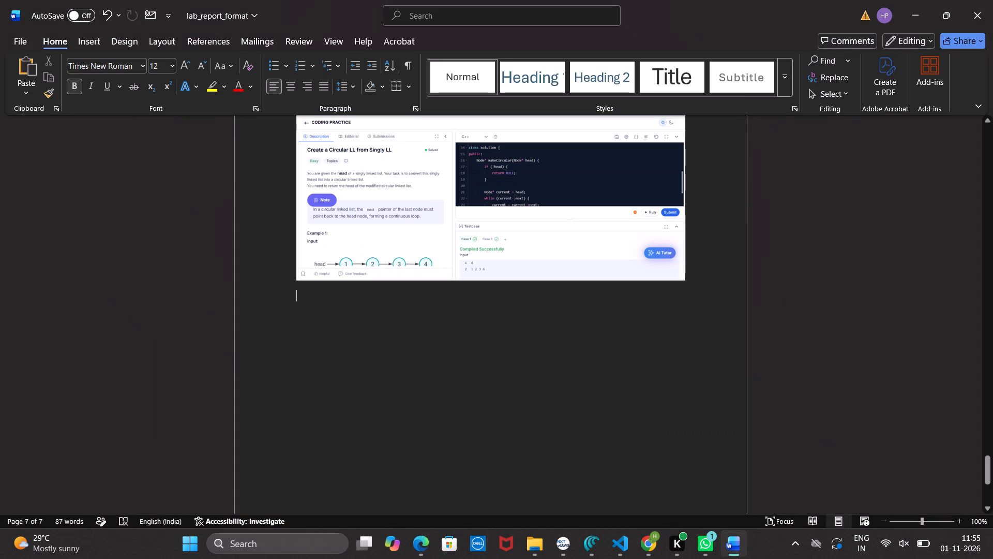
key(ctrl+v)
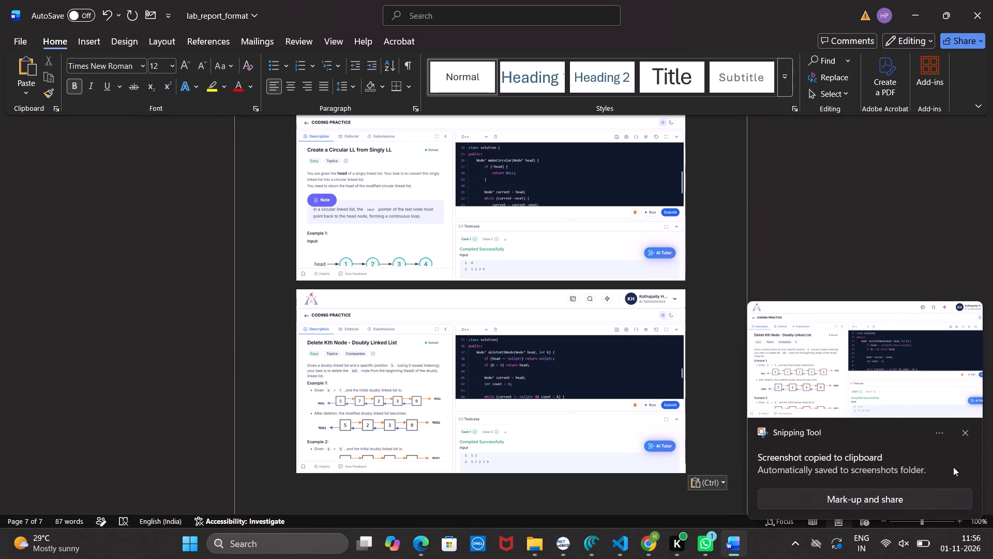
click(965, 431)
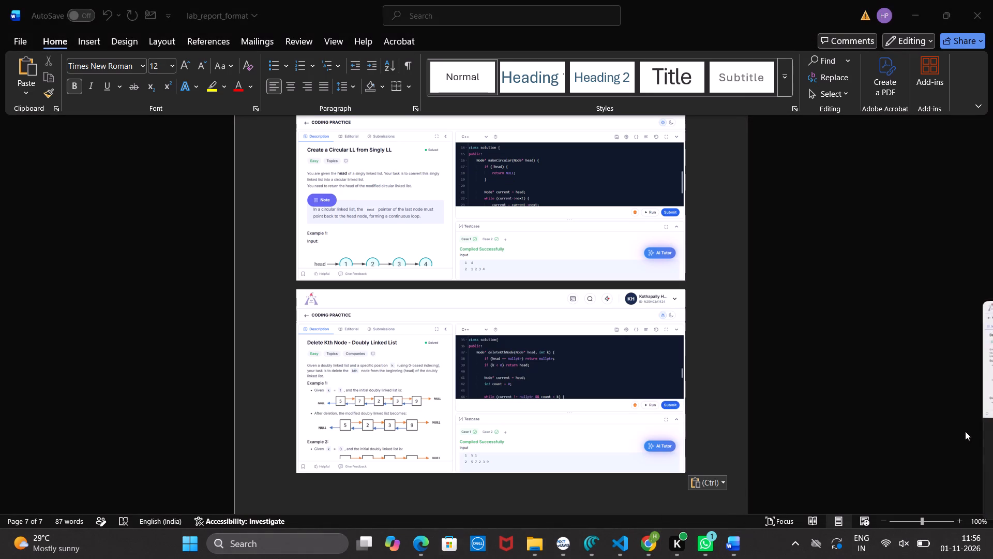
Review the problem screenshots in the lab report, from Verify if a Linked List Forms a Circle to the last image, to check which problems are included.
scroll(637, 308, up, 2)
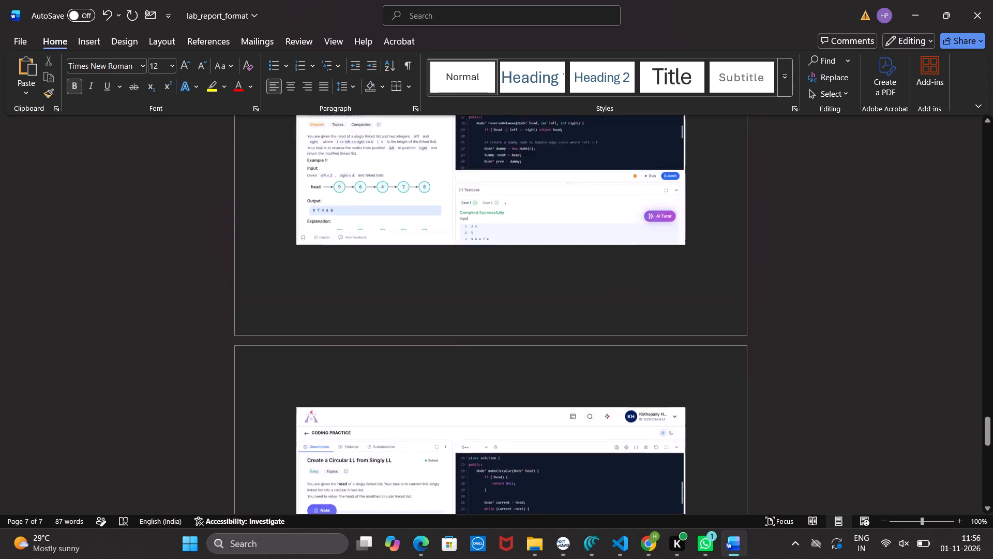
scroll(637, 308, up, 8)
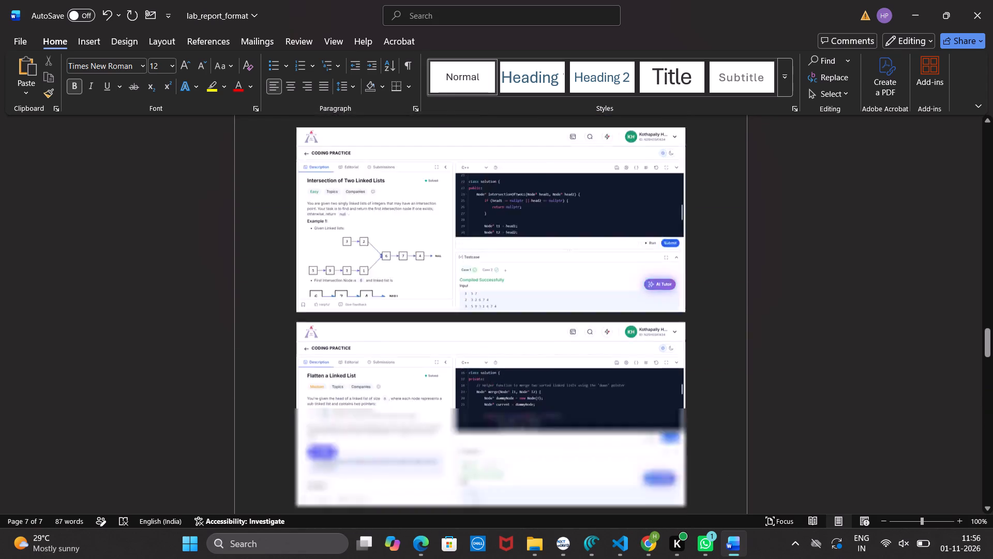
scroll(637, 308, up, 4)
scroll(637, 308, down, 6)
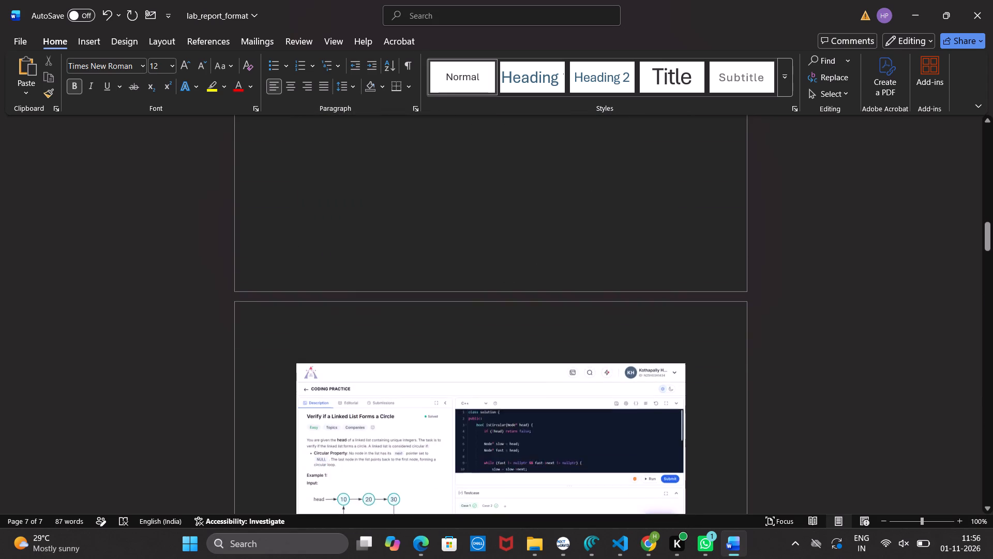
scroll(637, 308, down, 7)
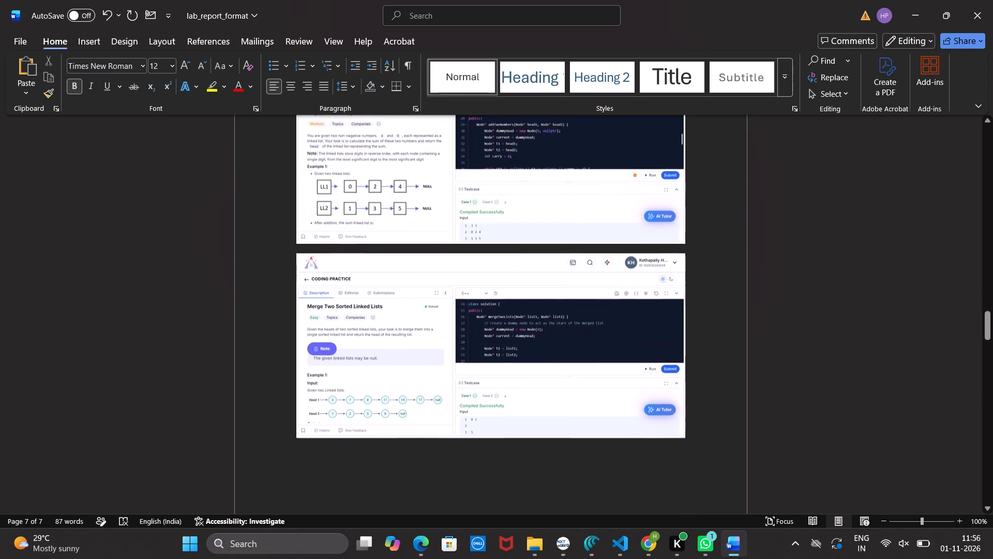
scroll(637, 308, down, 7)
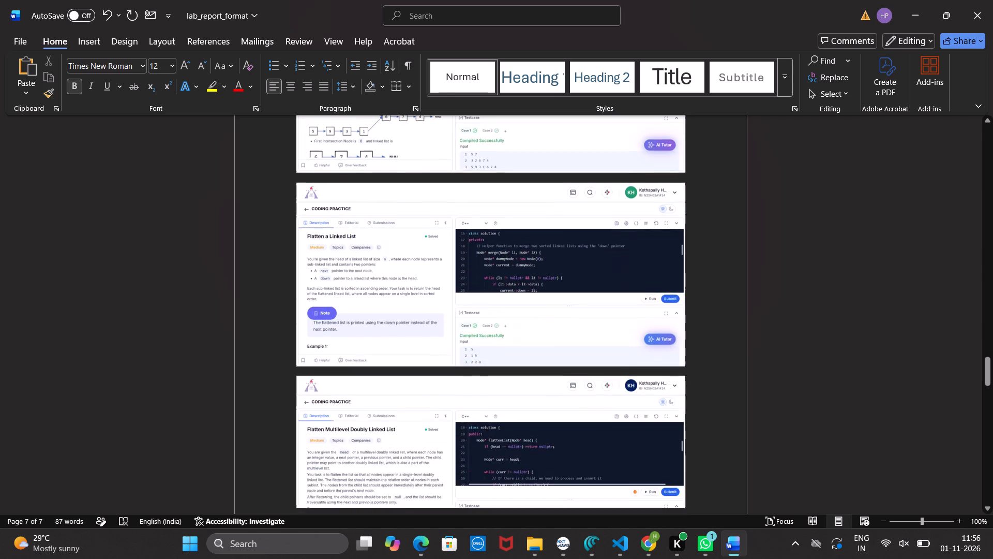
scroll(637, 308, down, 4)
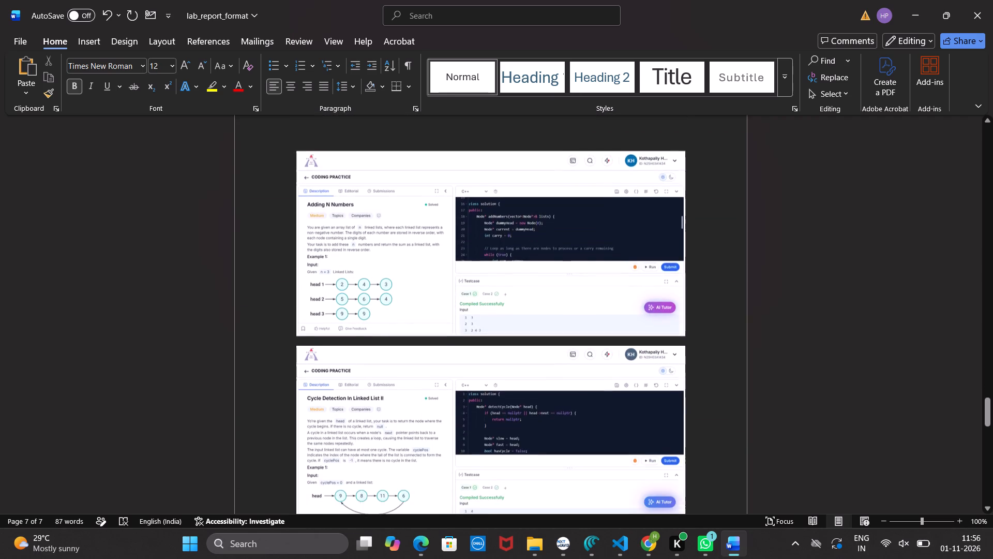
scroll(637, 308, down, 4)
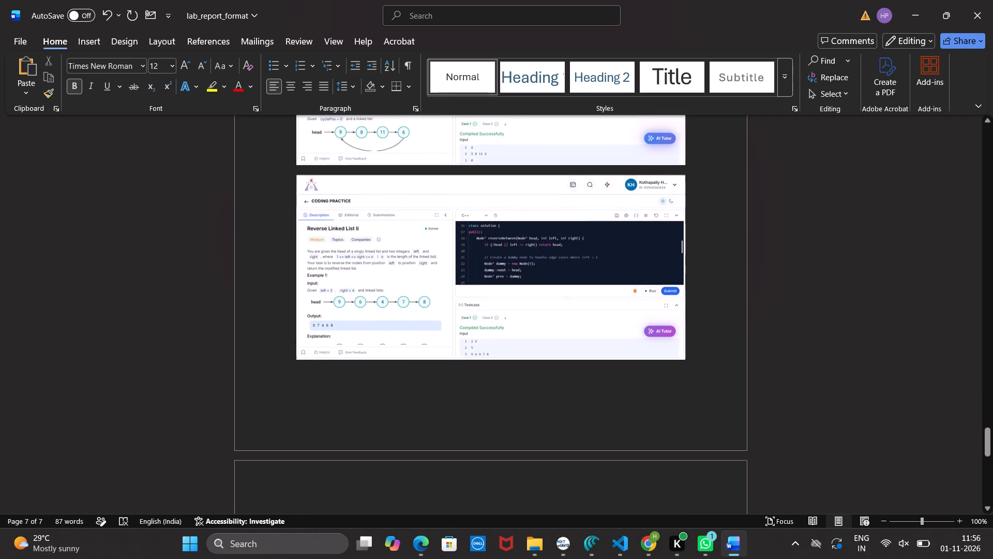
scroll(637, 308, down, 5)
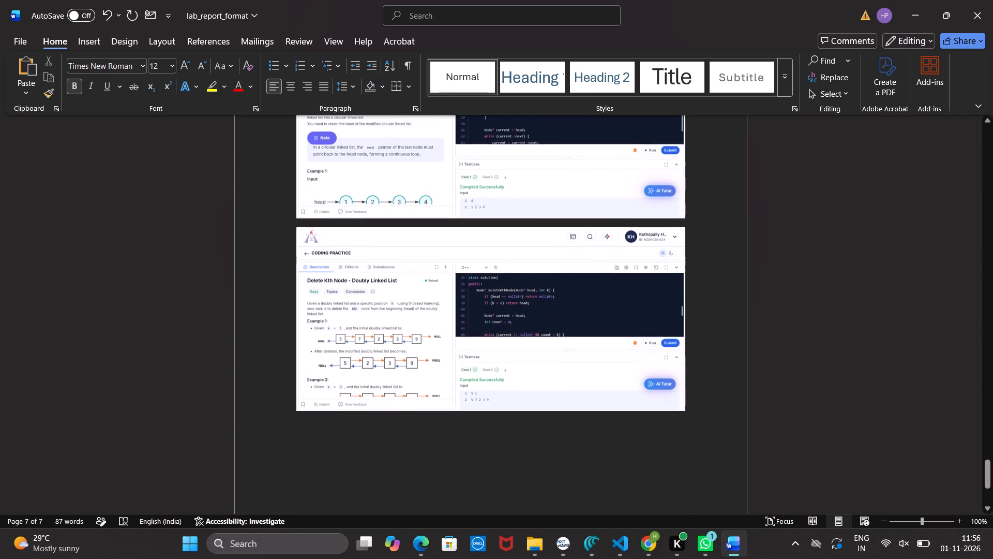
scroll(637, 308, down, 1)
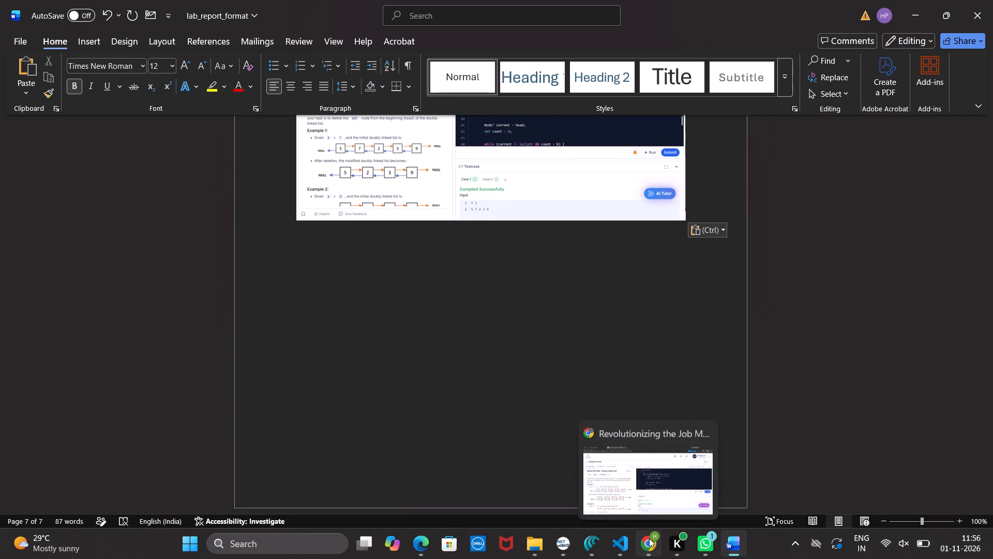
In the browser, open Insert Before Kth Node - Doubly Linked List from the Coding Practice above Deletion in Doubly Linked List and run its solution.
click(647, 484)
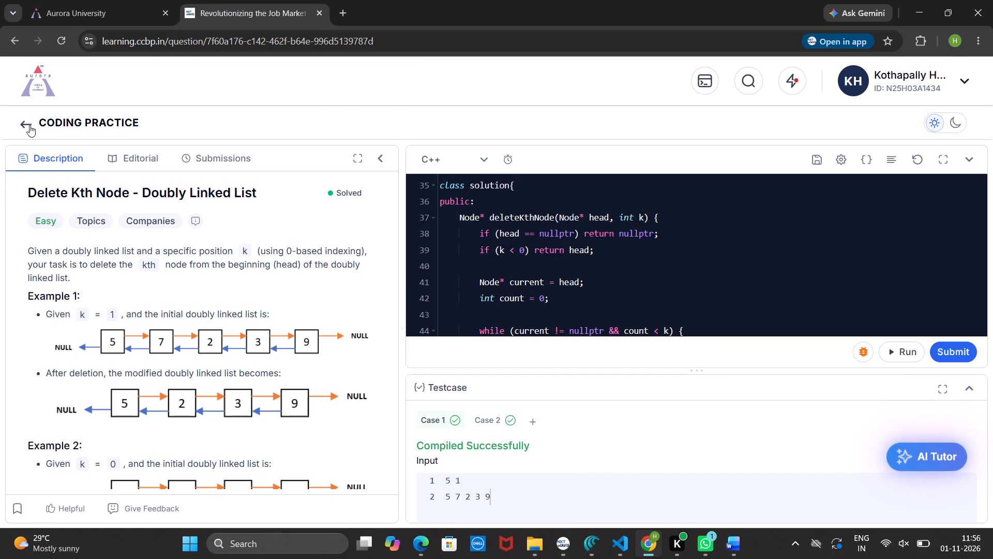
click(29, 125)
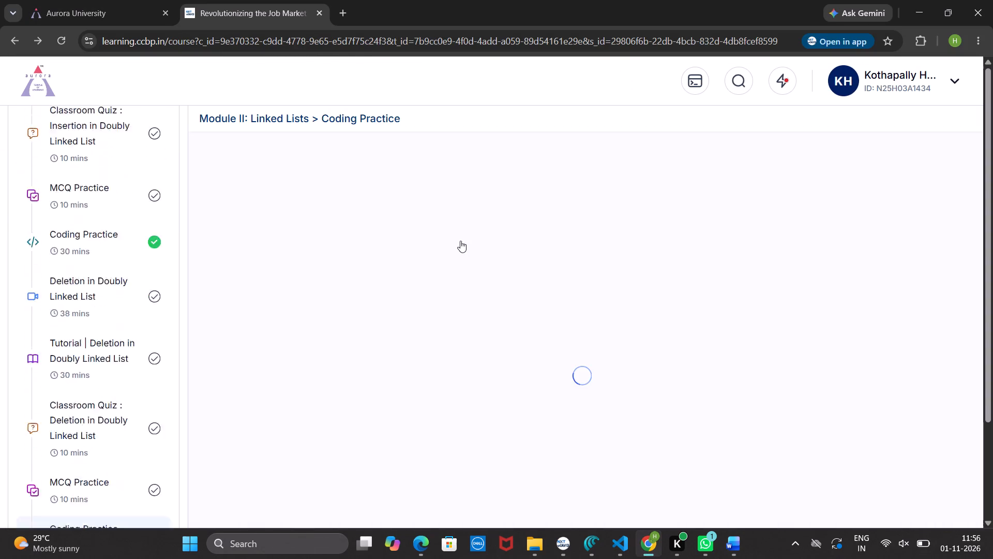
scroll(146, 234, up, 3)
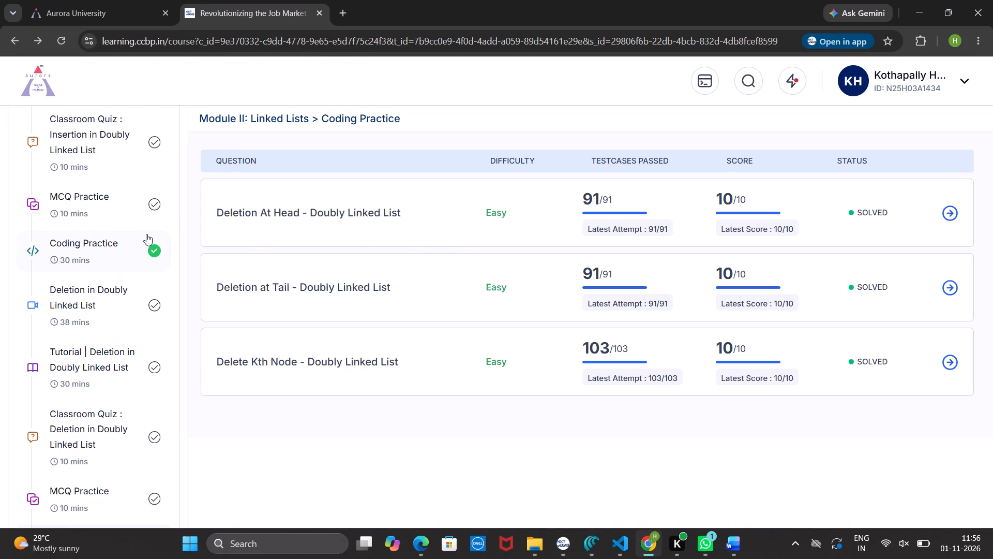
click(106, 247)
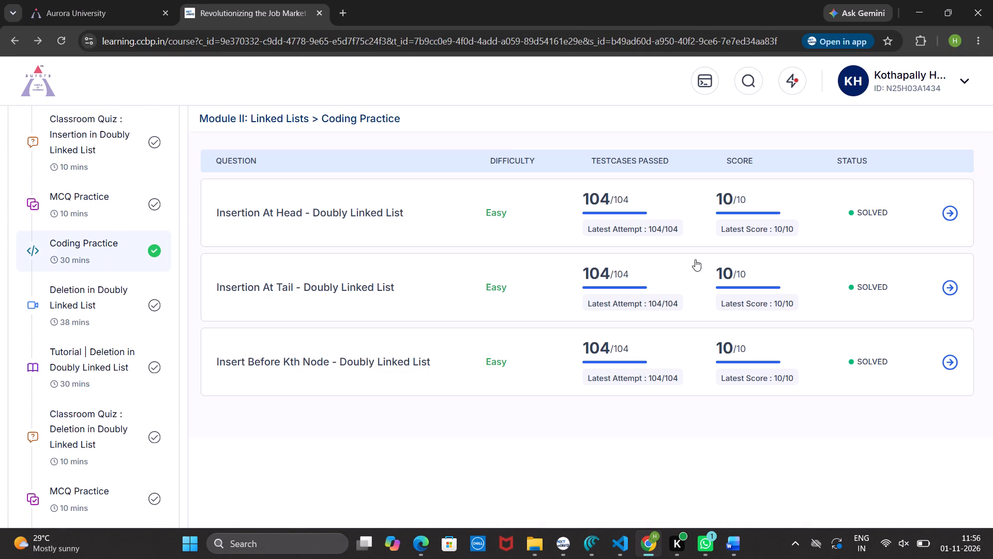
click(874, 355)
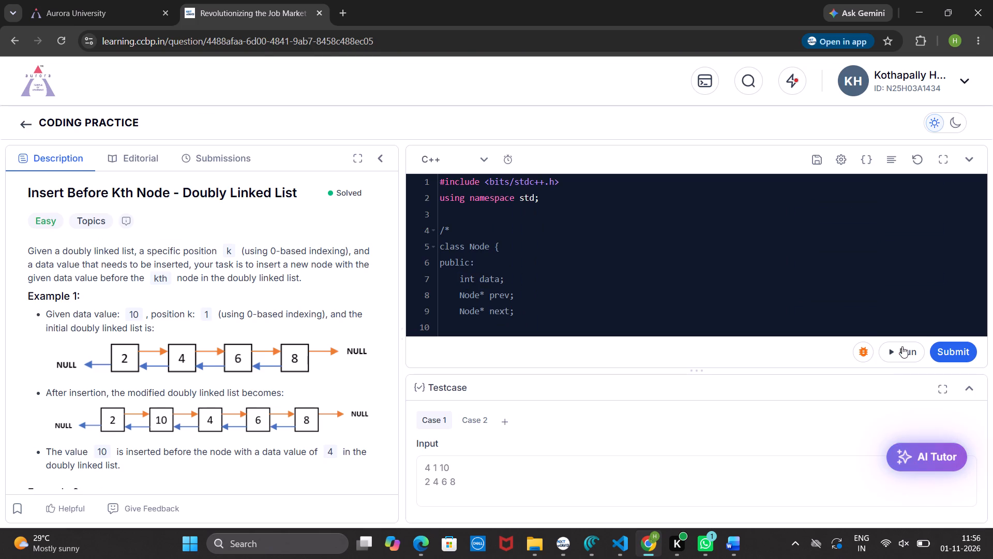
click(903, 346)
Capture a full-width screenshot of the Insert Before Kth Node - Doubly Linked List page below the browser bar, with code shown from line 31.
scroll(673, 257, down, 3)
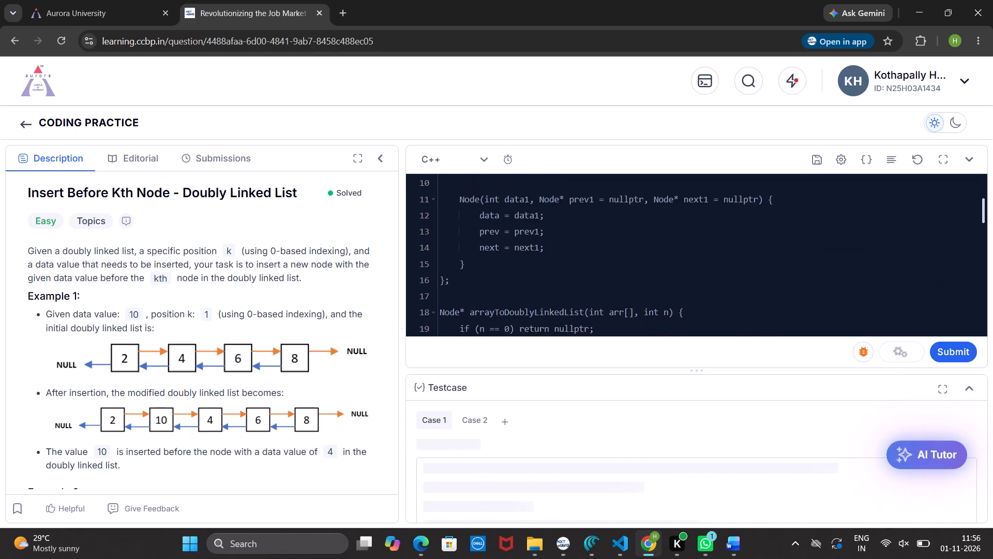
scroll(673, 257, down, 4)
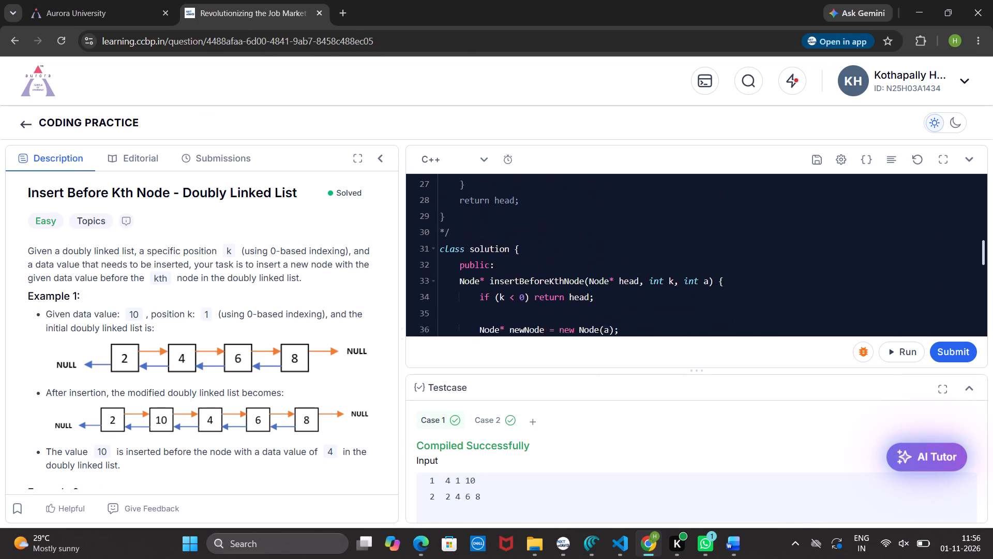
scroll(673, 257, down, 1)
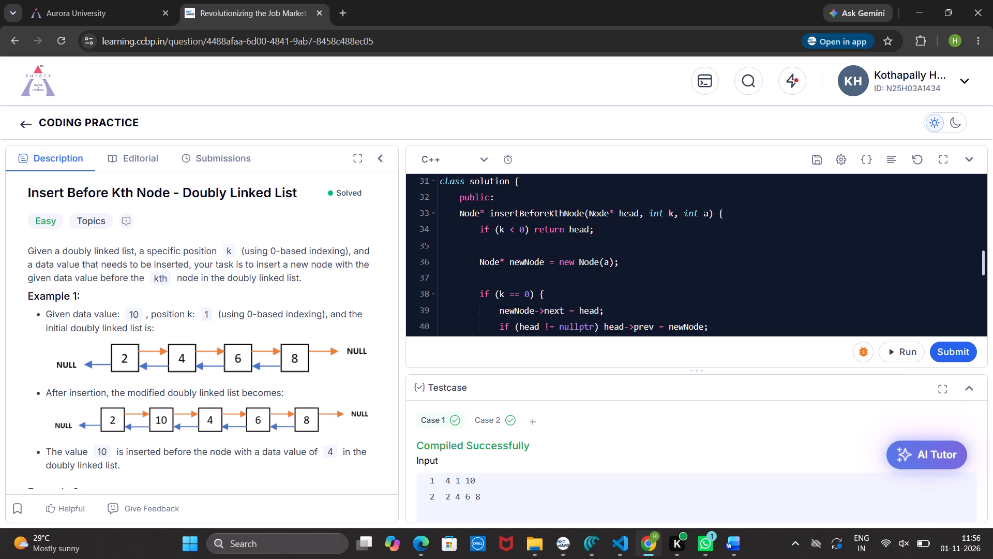
key(Print)
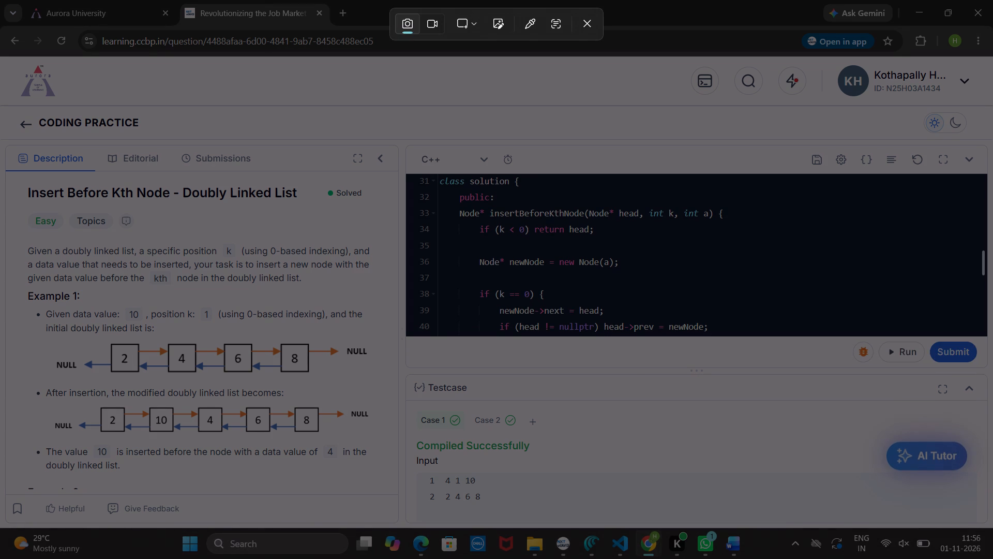
drag(0, 58, 906, 525)
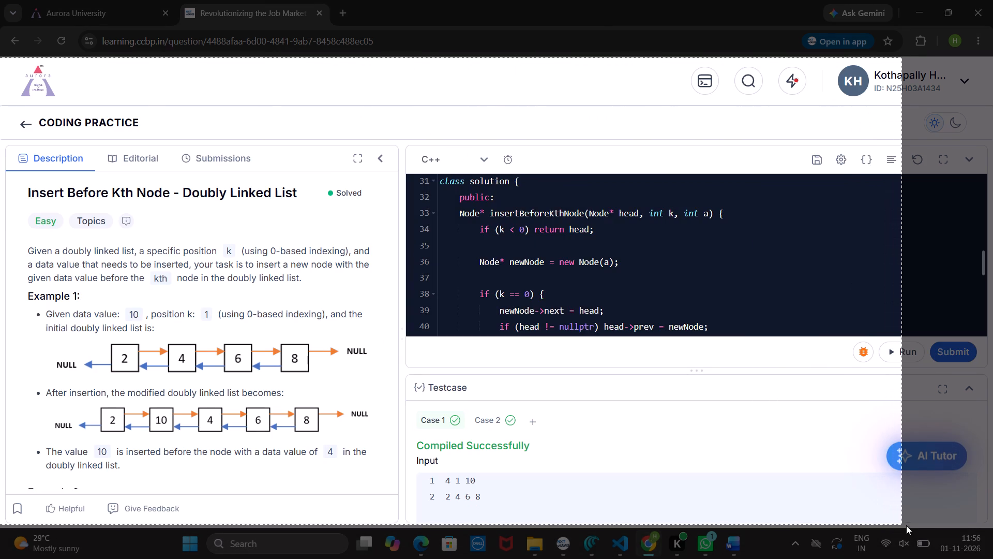
drag(906, 525, 992, 528)
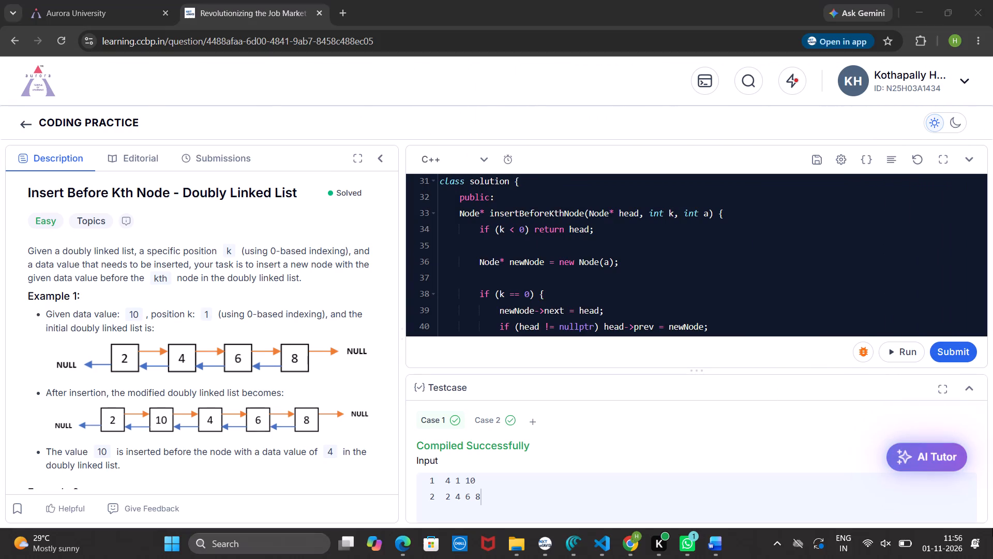
Paste the Insert Before Kth Node - Doubly Linked List screenshot on a new line below the last image in the Word lab report and dismiss the capture notification.
click(737, 503)
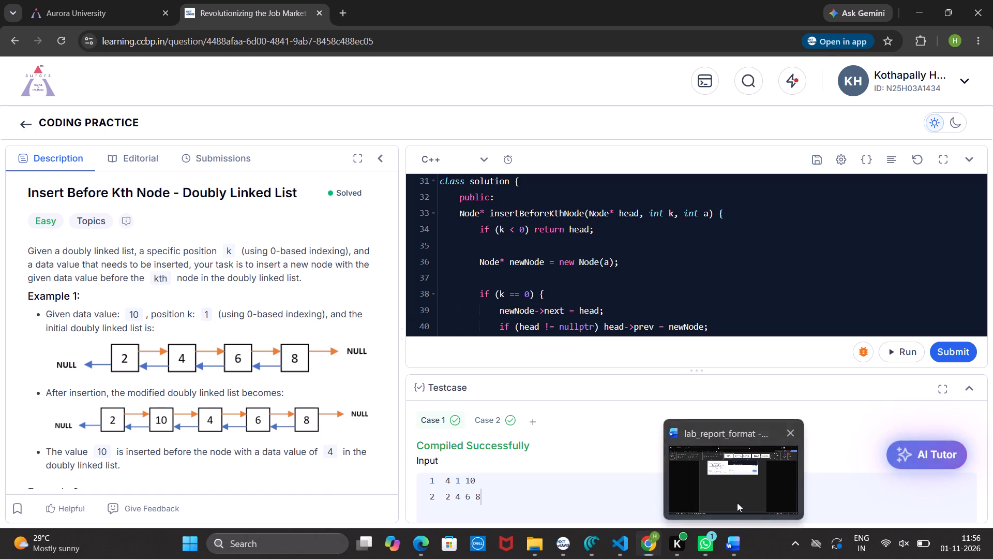
key(Return)
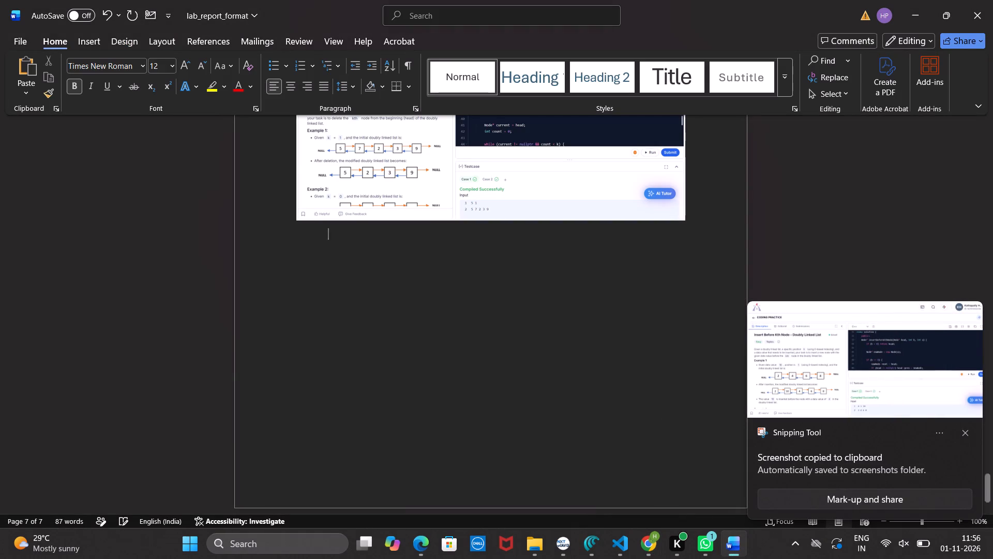
key(ctrl+v)
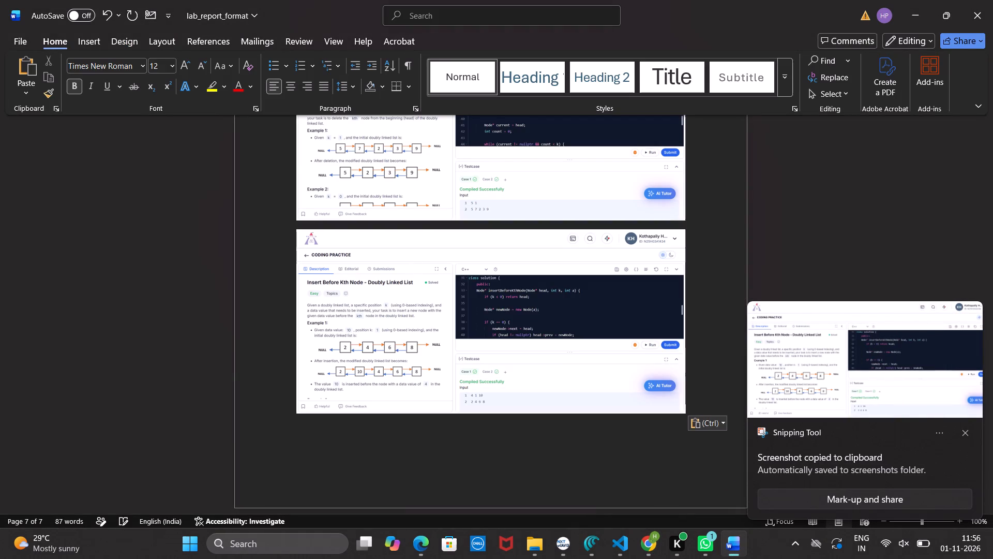
click(960, 435)
Save a copy of the lab report in the Downloads folder as a PDF named lab_report_2 ADS.
scroll(538, 317, up, 13)
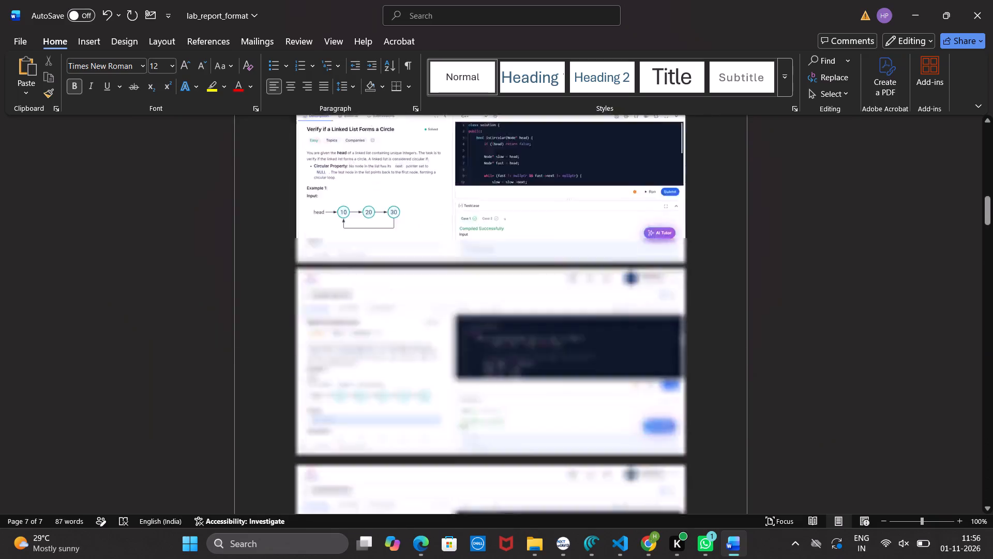
scroll(538, 317, up, 3)
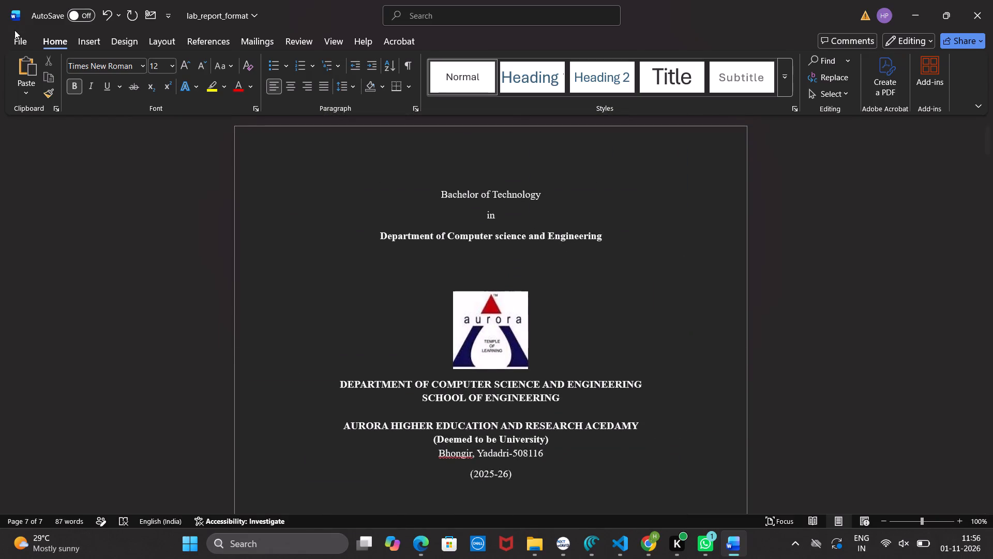
click(18, 36)
click(51, 207)
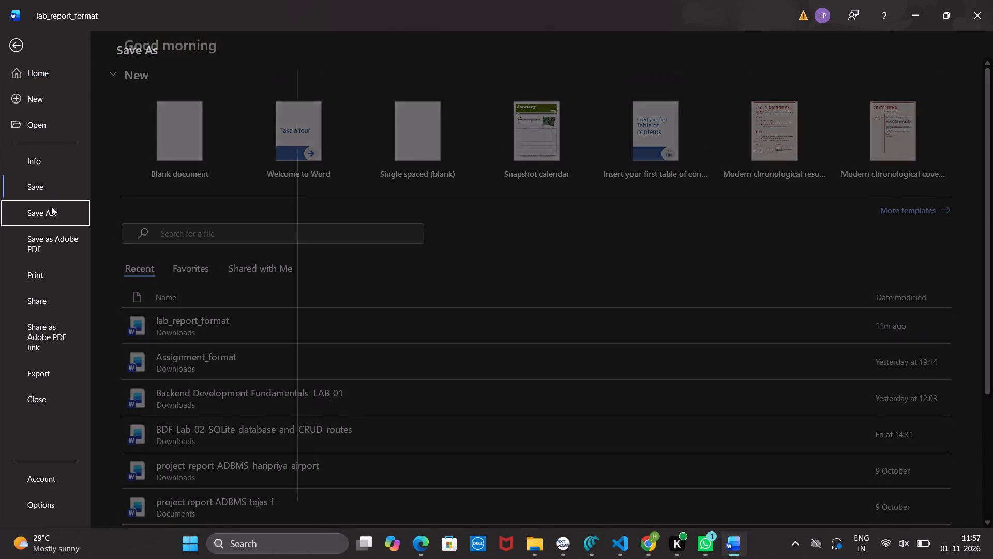
click(188, 339)
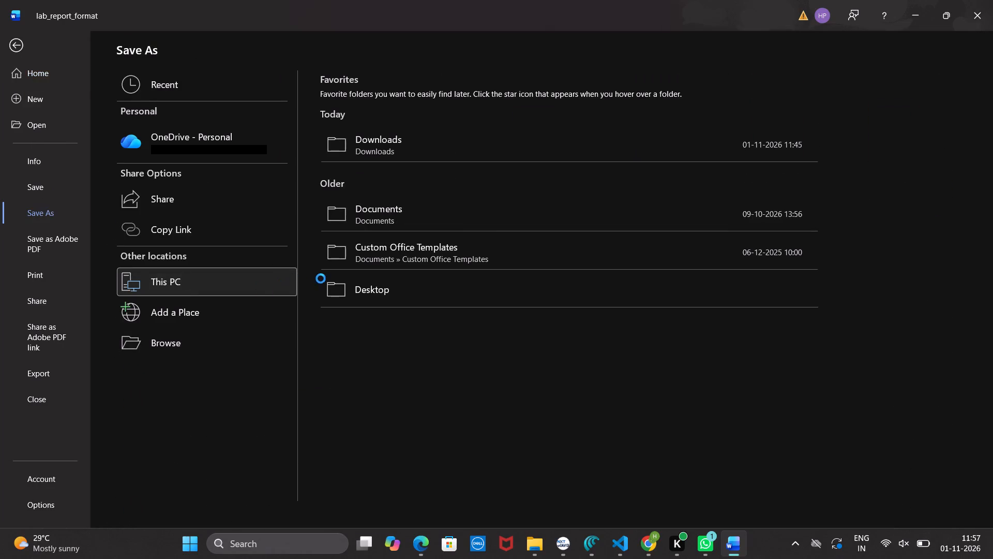
click(193, 216)
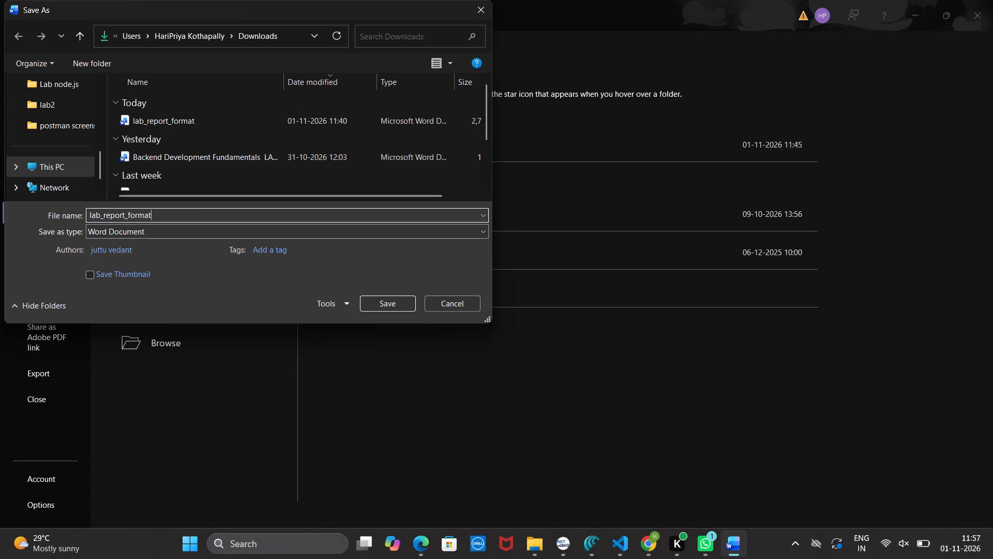
key(BackSpace)
key(BackSpace)
key(BackSpace)
key(BackSpace)
key(BackSpace)
key(BackSpace)
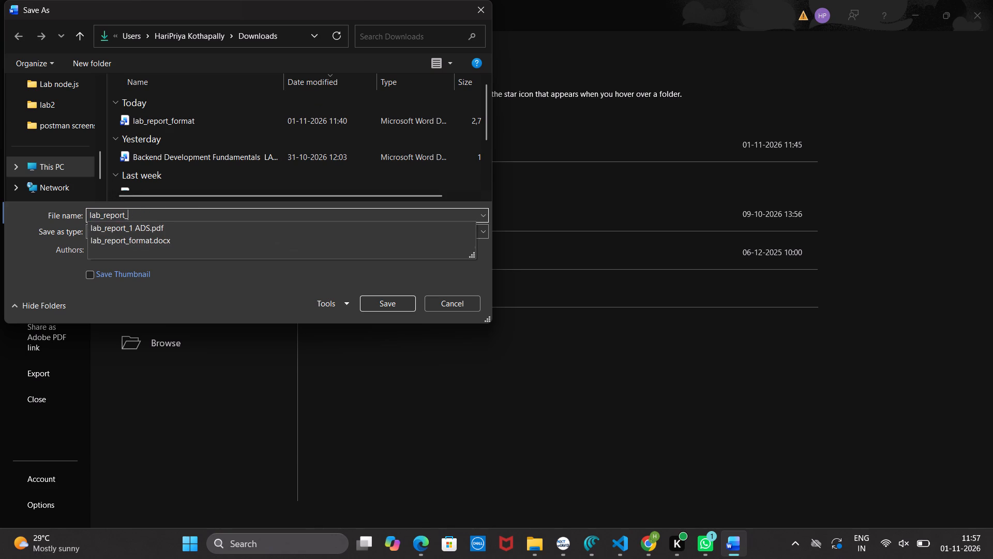
text(2)
key(space)
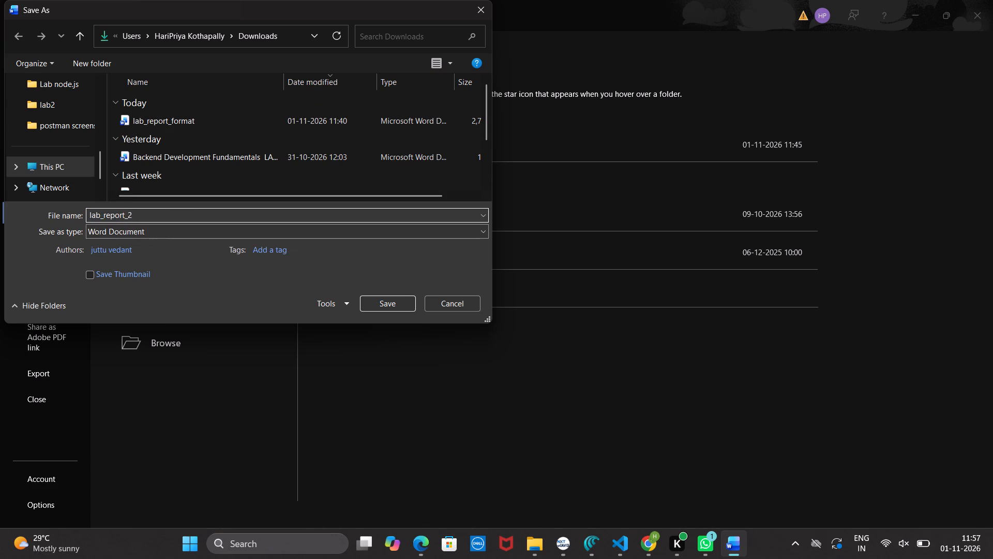
text(ADS)
click(145, 238)
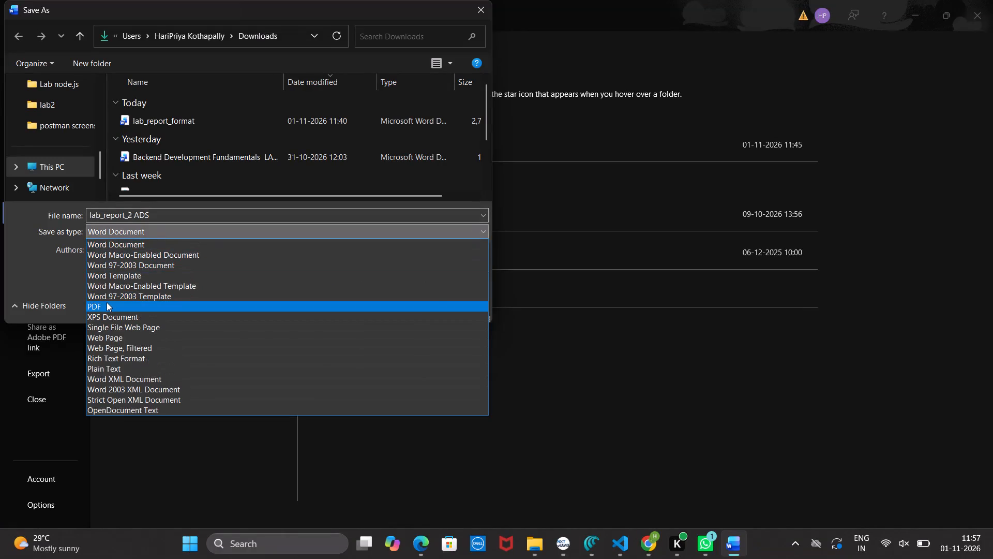
click(107, 302)
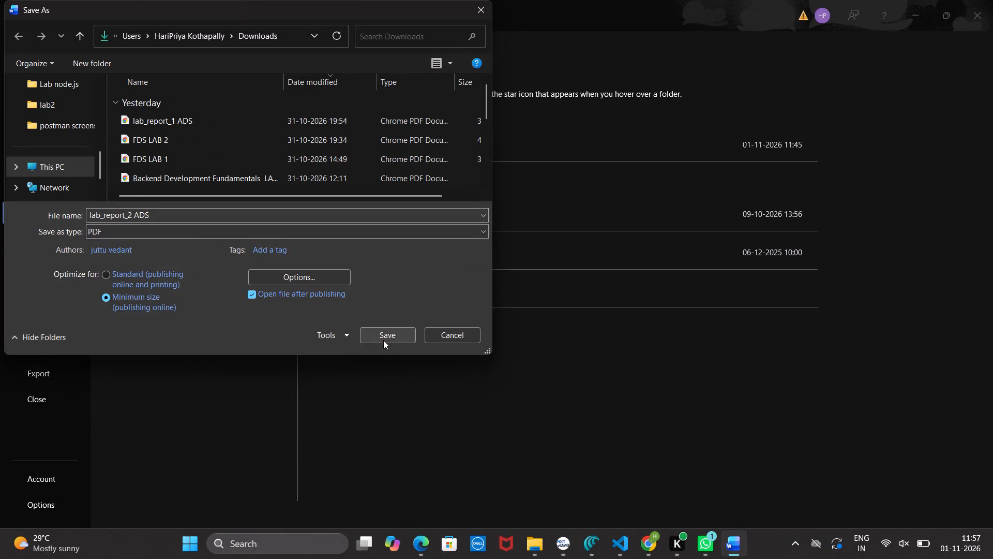
click(383, 340)
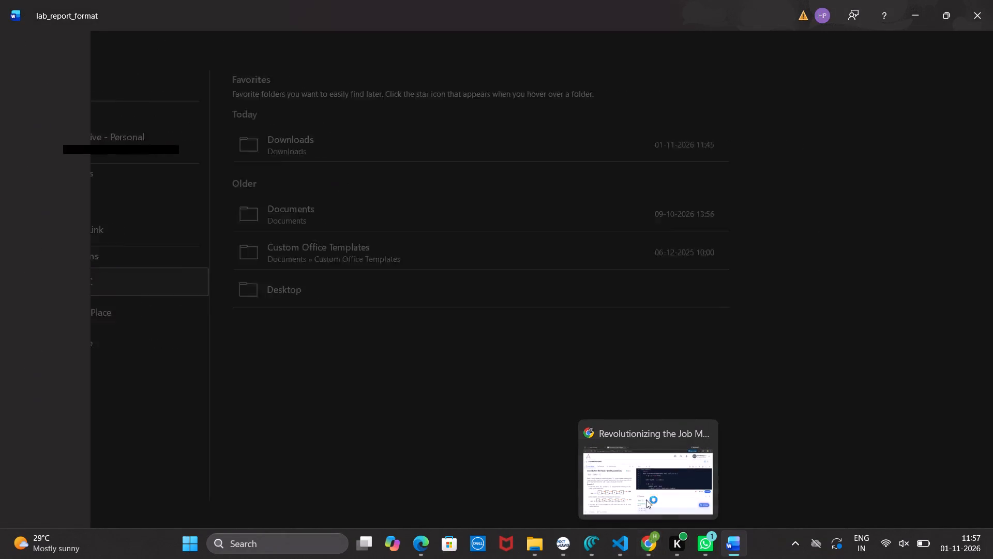
In the browser's Aurora University portal, open the Advanced Data Structures assessments and choose the lab_report_2 ADS file for the Lab Report 2 upload.
click(645, 484)
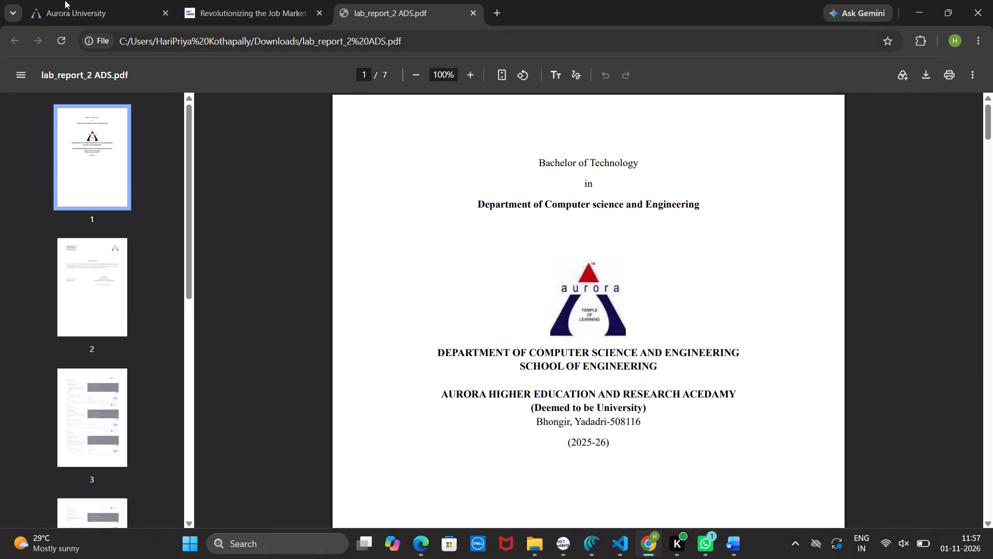
click(62, 0)
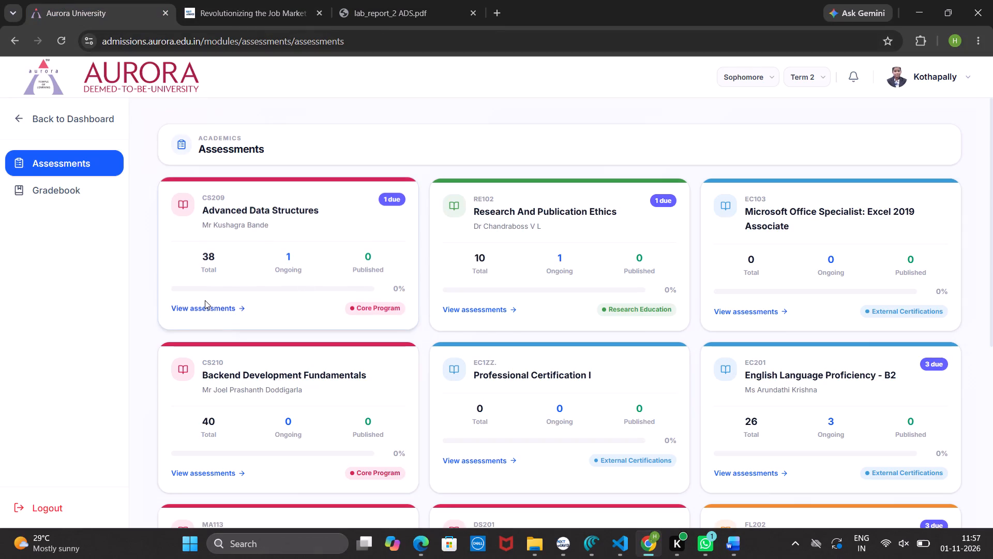
click(205, 301)
click(206, 303)
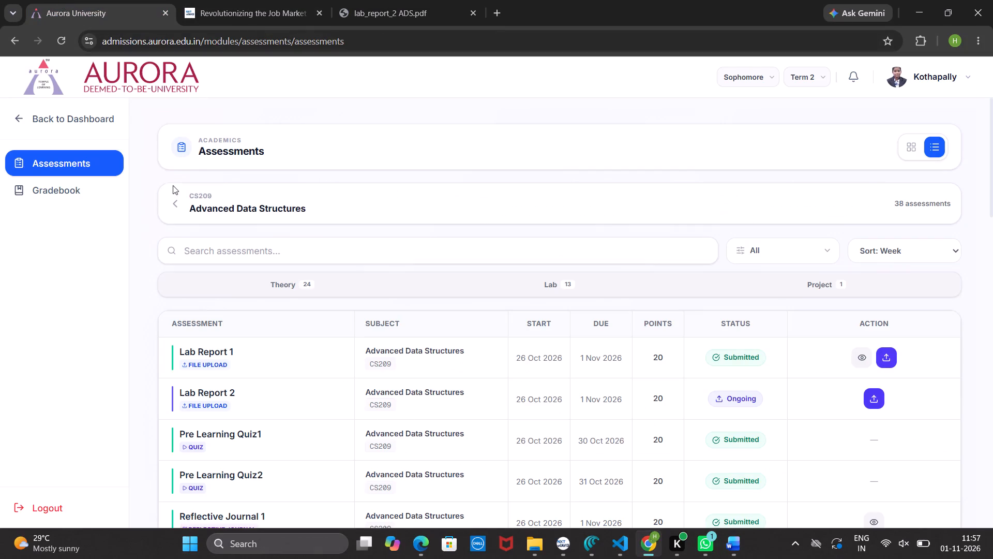
scroll(257, 286, down, 2)
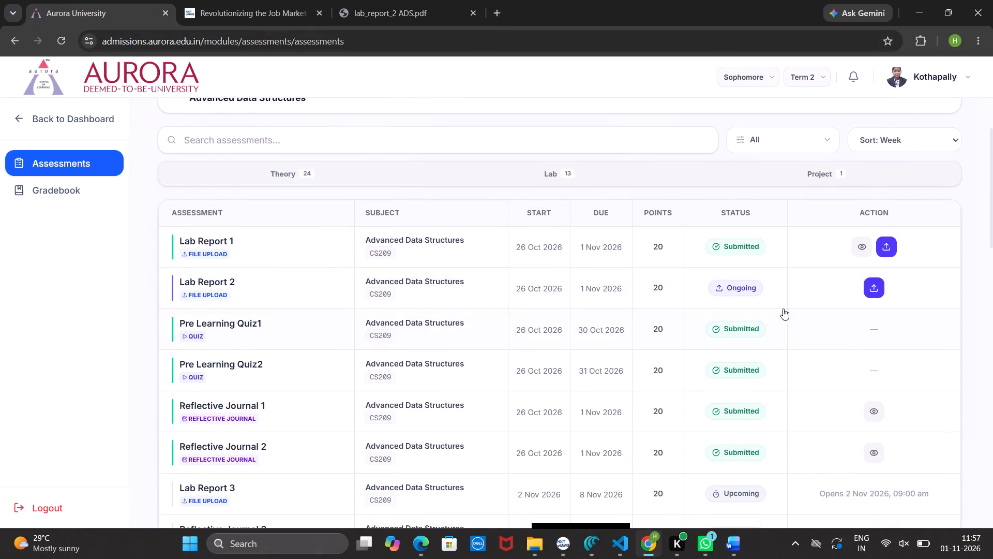
click(876, 286)
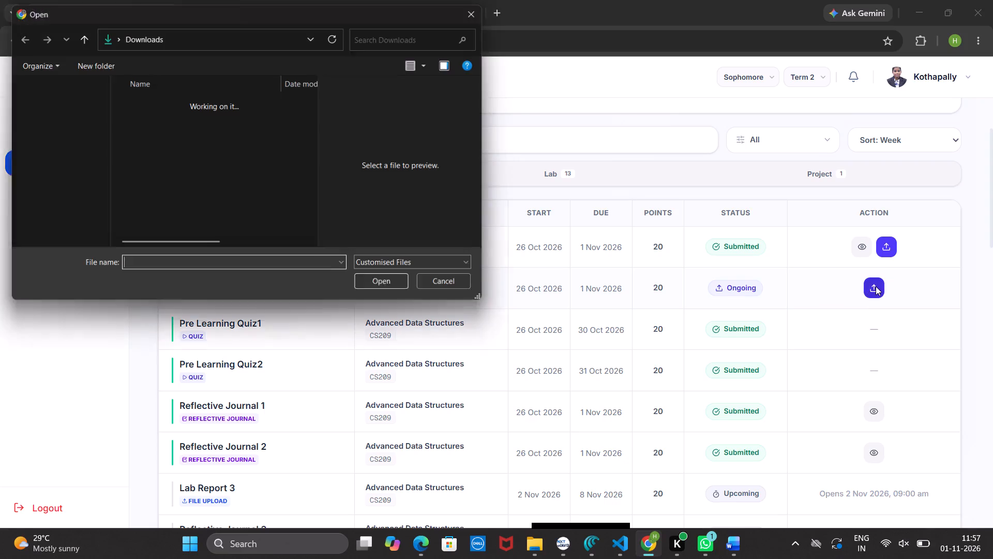
click(199, 121)
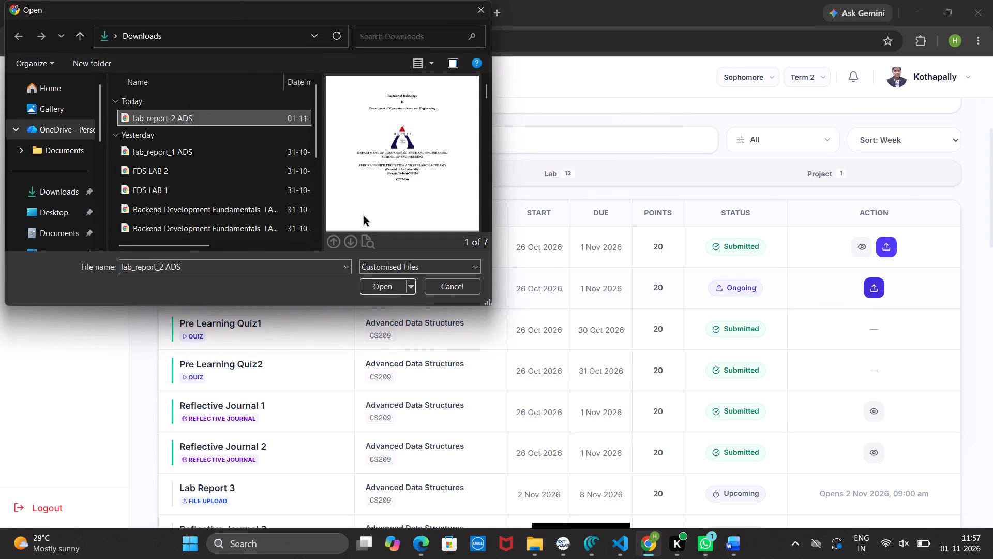
Look through all pages of the lab_report_2 ADS preview to check the report's contents before uploading.
scroll(364, 216, down, 2)
scroll(364, 216, up, 1)
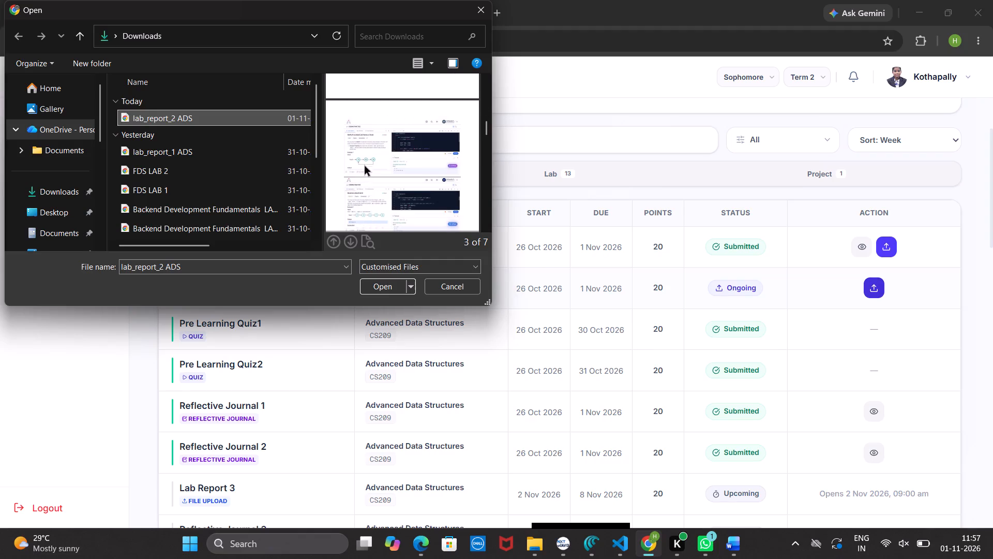
scroll(369, 205, down, 2)
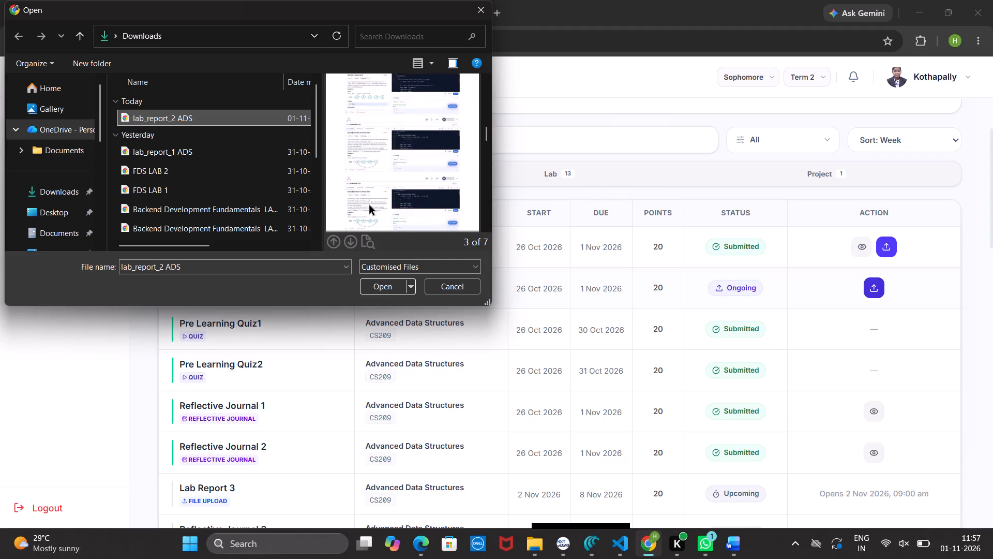
scroll(369, 205, down, 1)
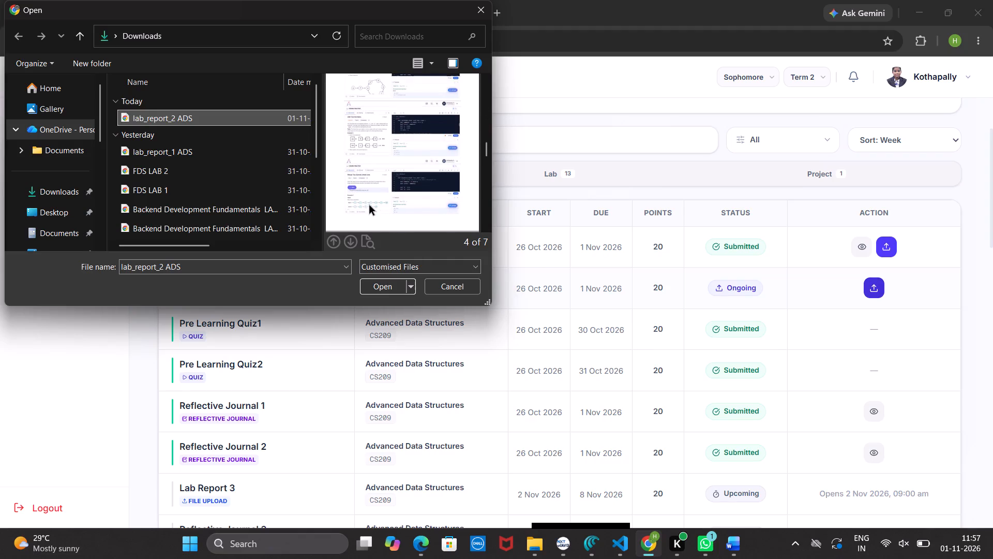
scroll(369, 205, down, 2)
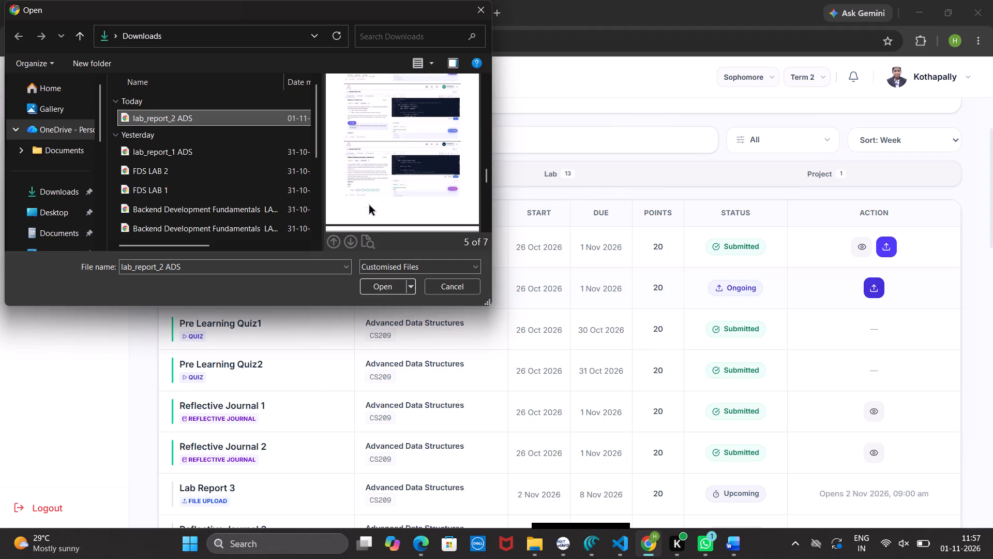
scroll(369, 205, down, 3)
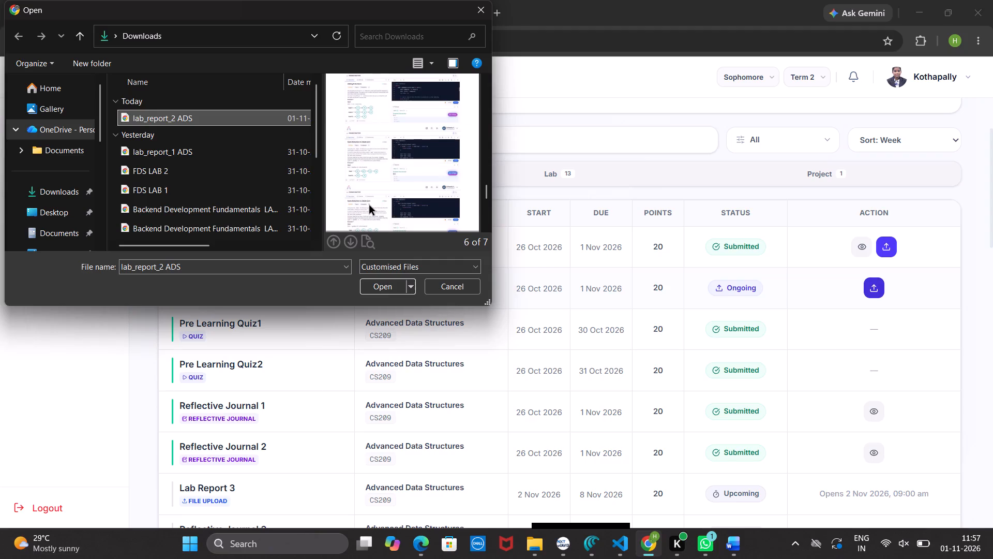
scroll(369, 205, down, 2)
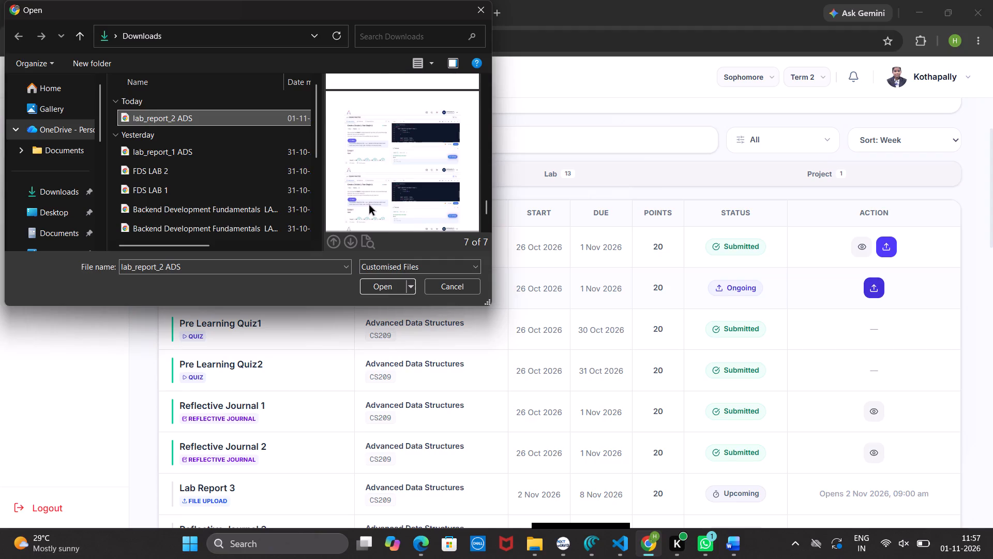
scroll(369, 205, down, 1)
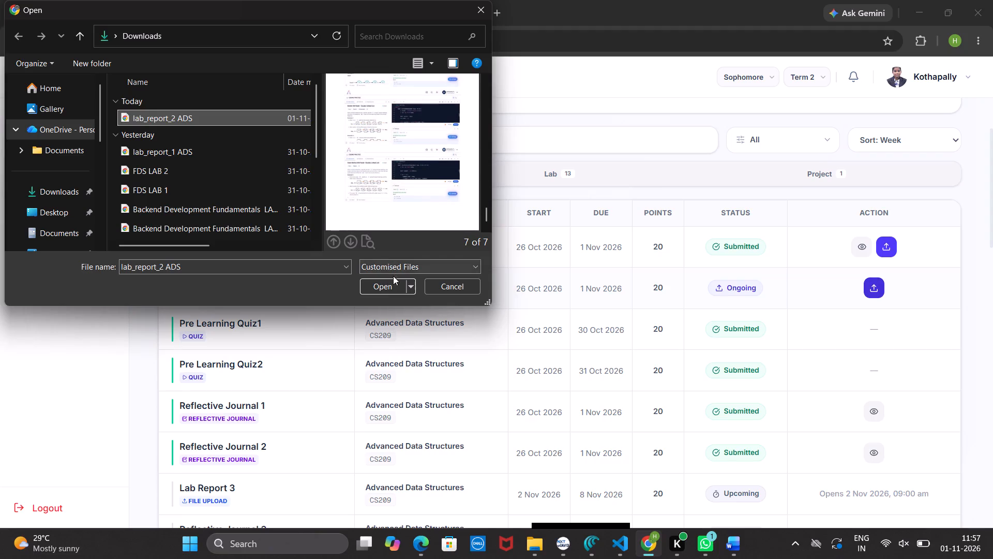
Submit the chosen PDF for Lab Report 2 and close the lab_report_2 ADS.pdf browser tab.
click(390, 287)
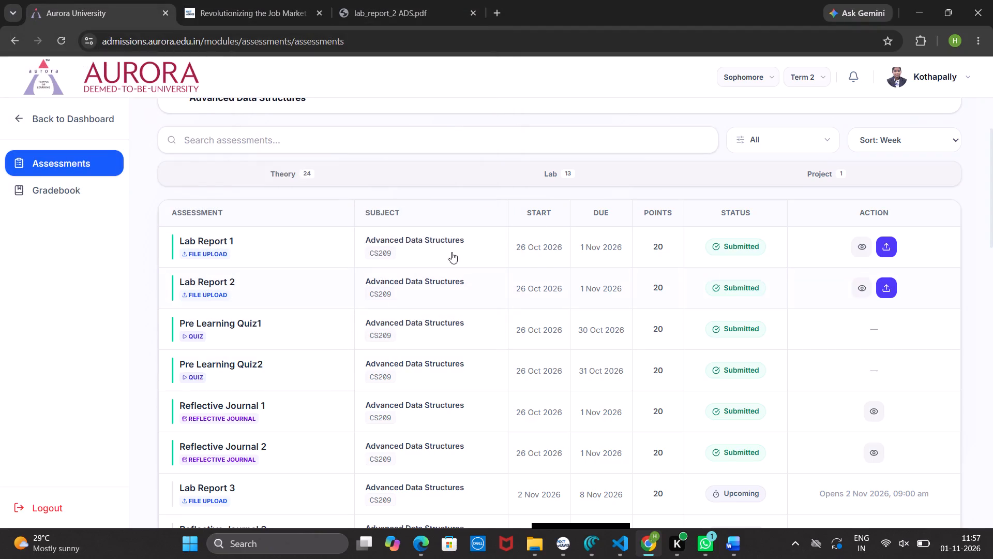
click(472, 10)
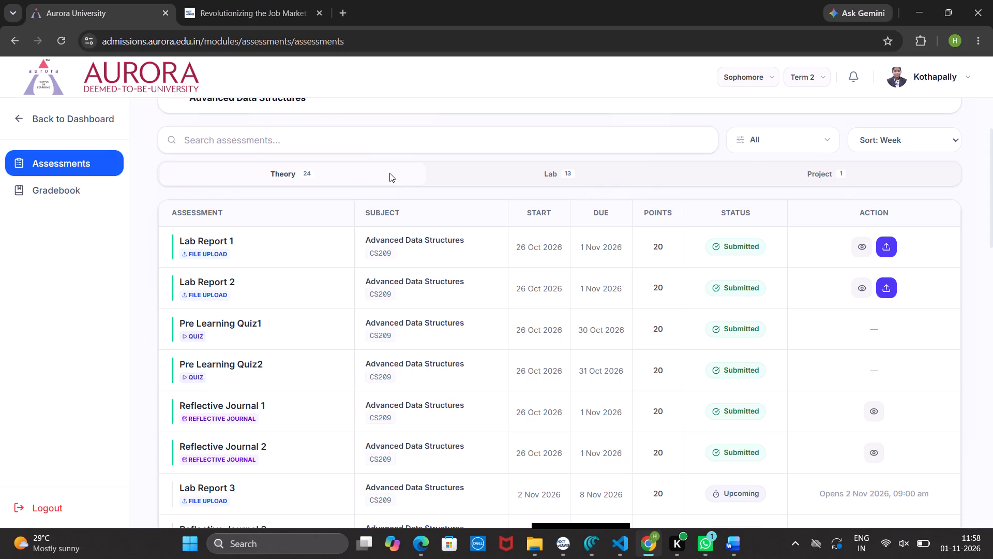
Return to the portal dashboard, open Attendance under Academics, and review the session records for Linear Algebra Essentials.
click(20, 114)
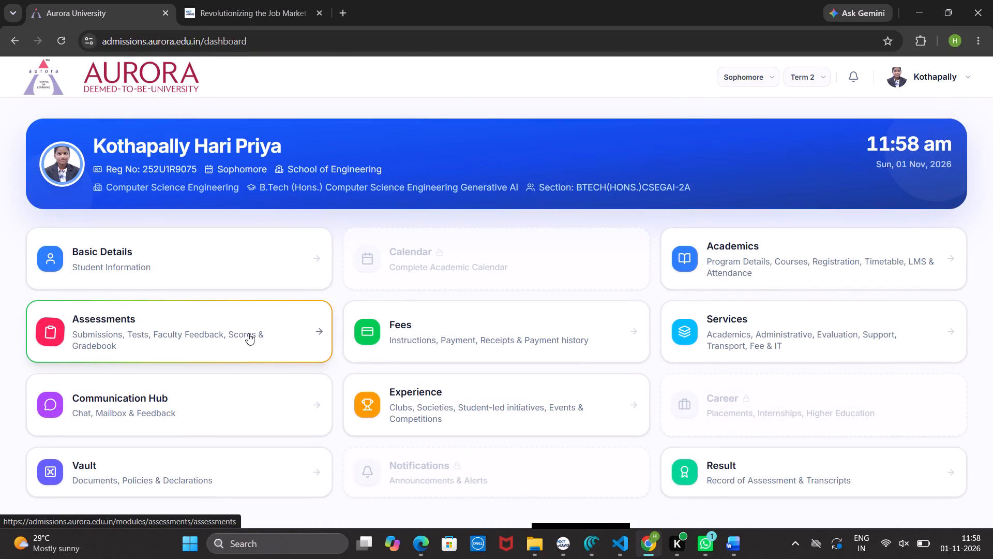
click(769, 230)
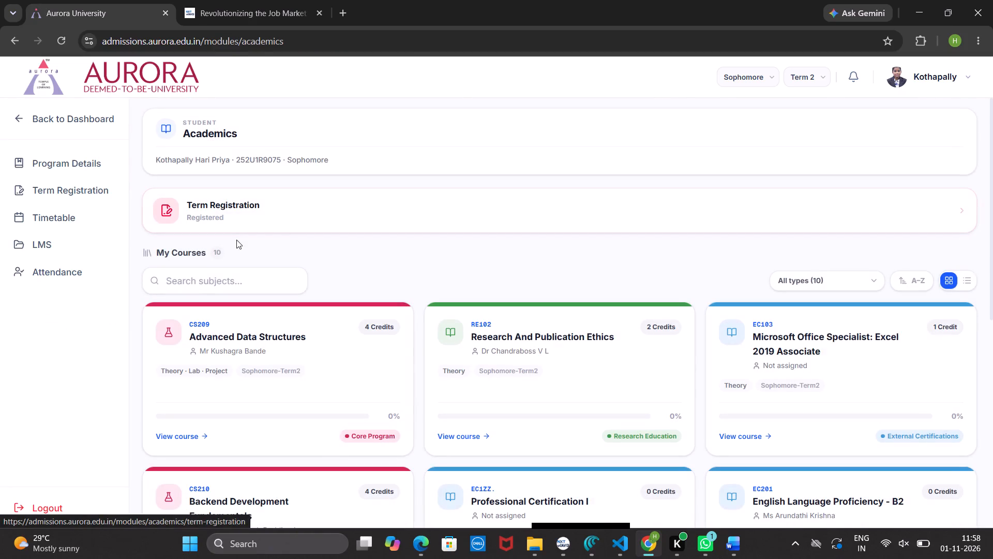
click(54, 269)
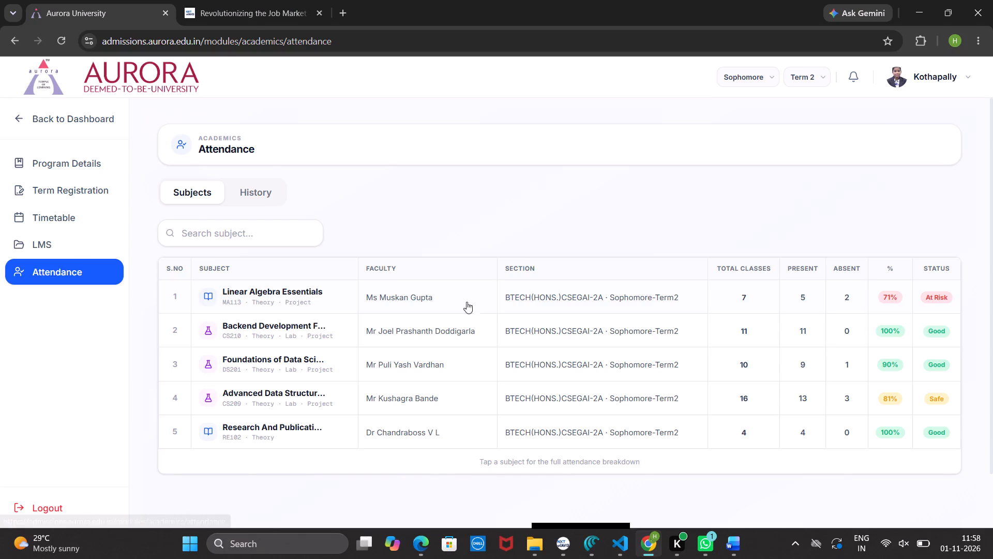
click(851, 304)
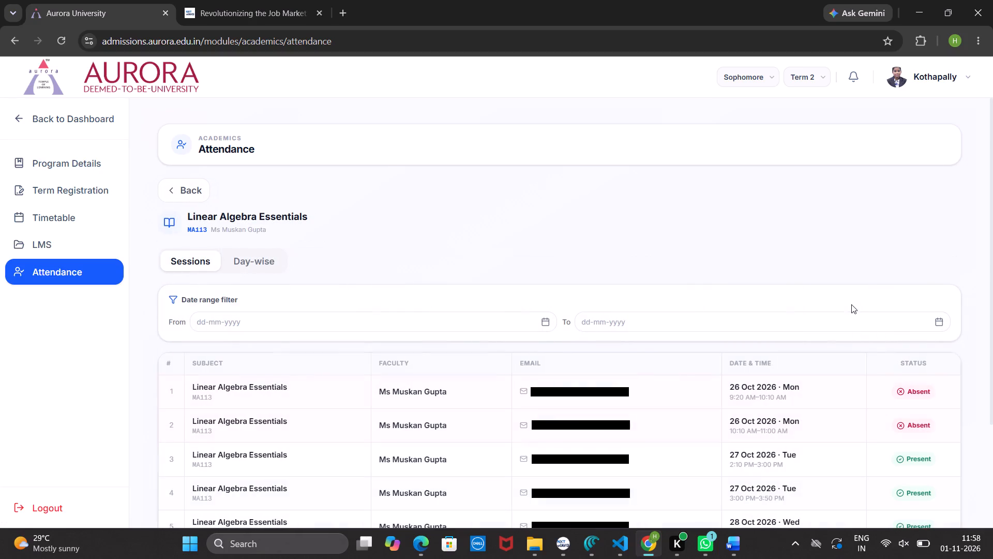
scroll(709, 419, down, 5)
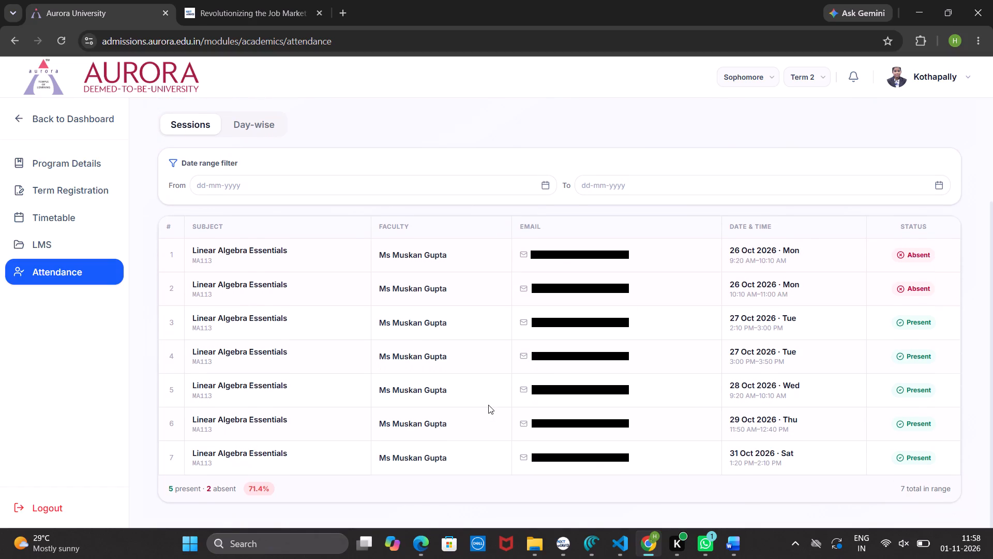
scroll(488, 405, up, 3)
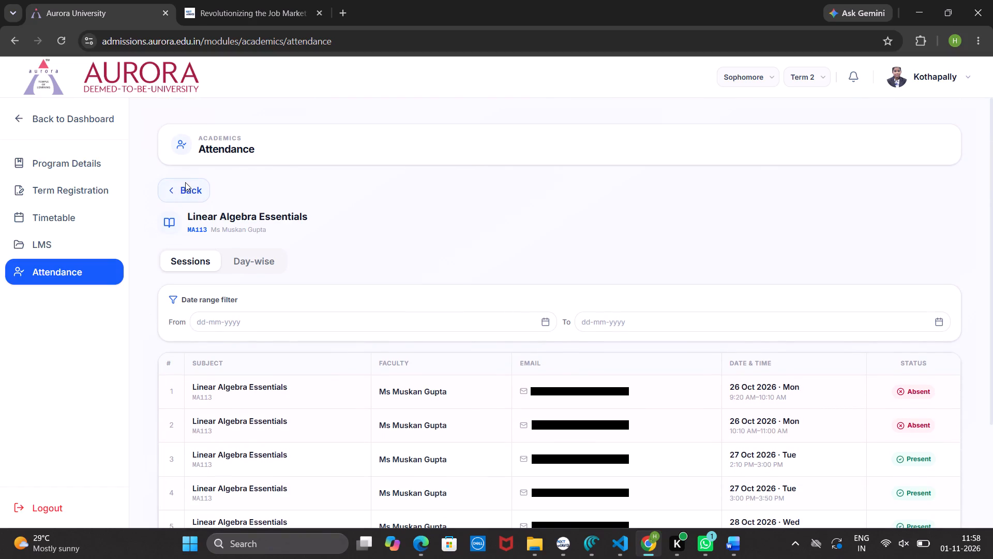
Return to the attendance subject list and review both pages of session records for Advanced Data Structures.
click(183, 188)
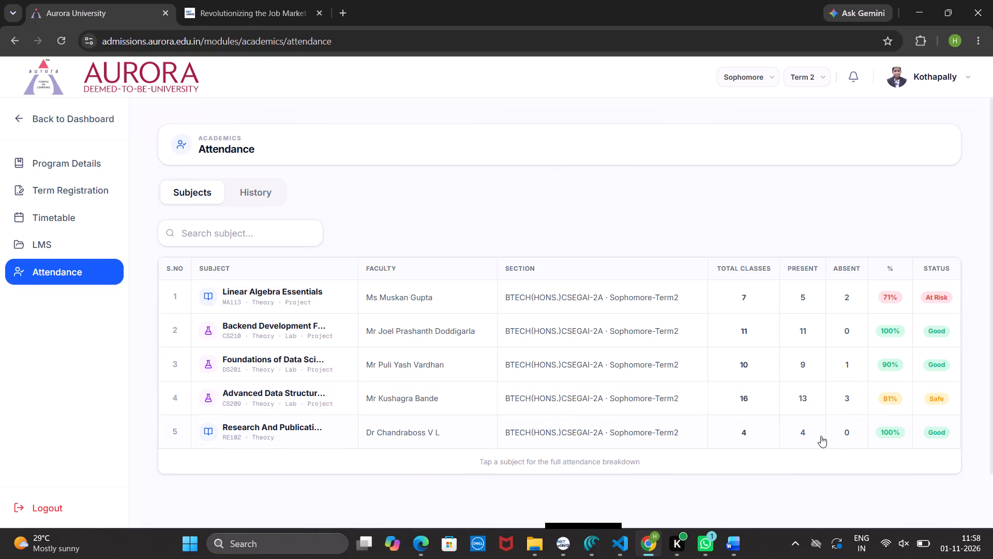
click(836, 396)
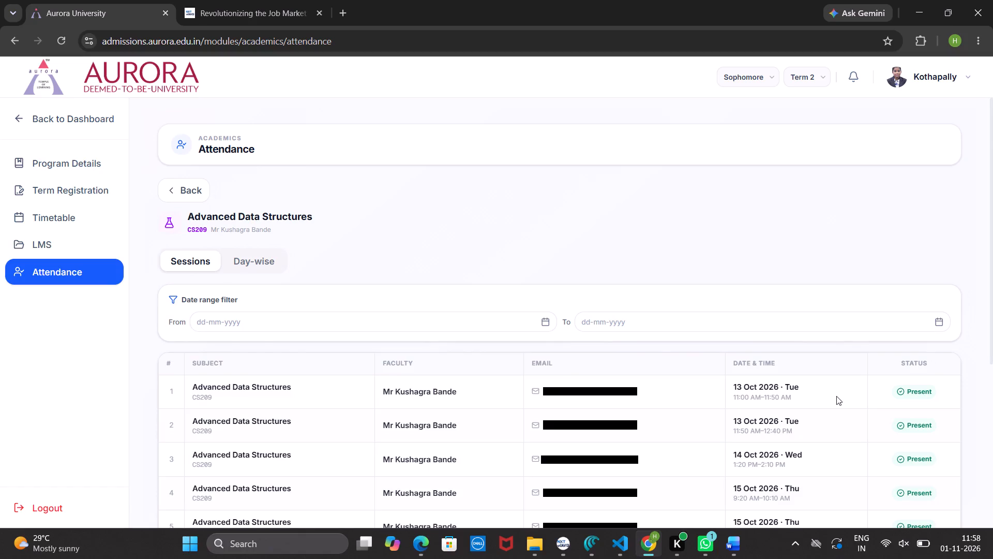
scroll(836, 396, down, 6)
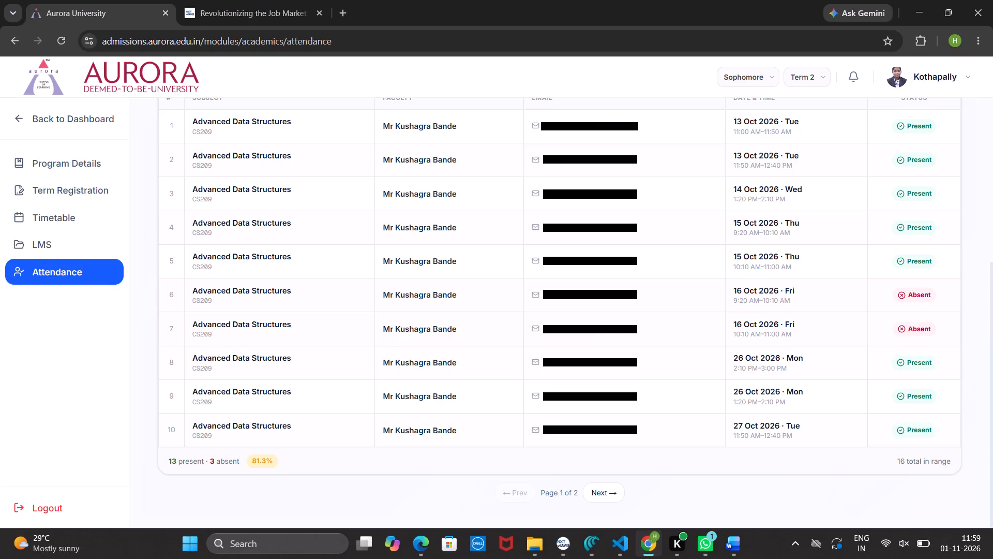
scroll(786, 259, down, 1)
scroll(535, 240, down, 1)
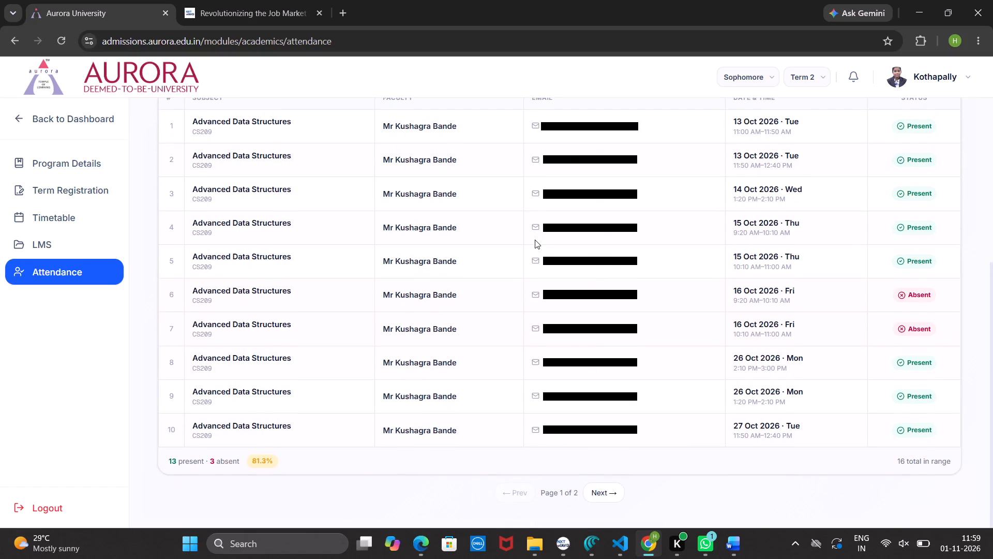
scroll(535, 240, down, 2)
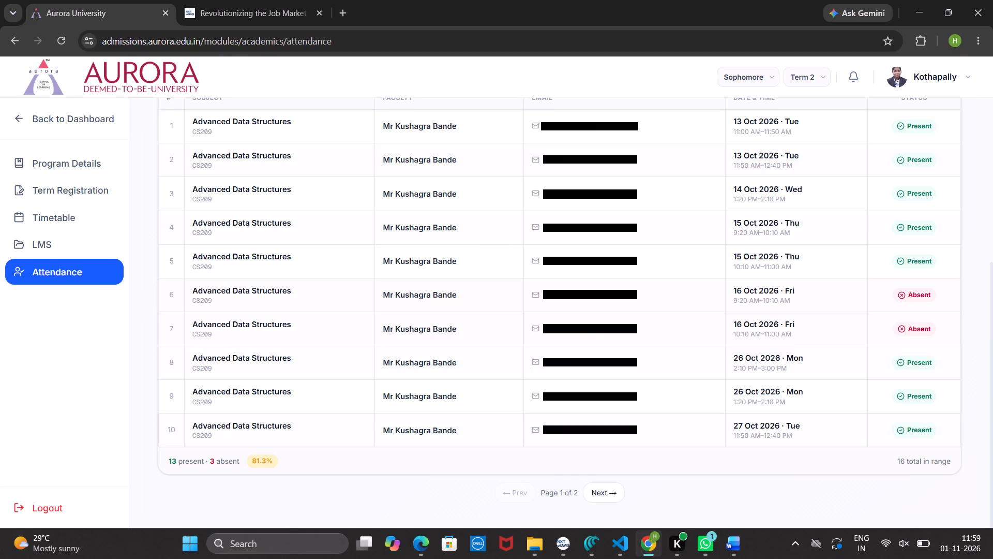
scroll(763, 437, down, 1)
scroll(763, 437, up, 5)
scroll(763, 437, down, 6)
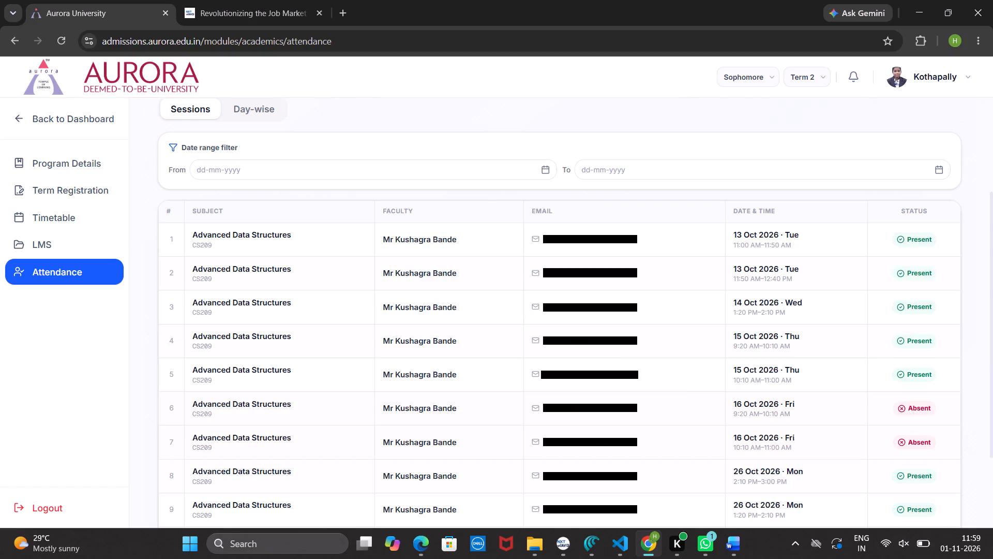
scroll(255, 218, up, 2)
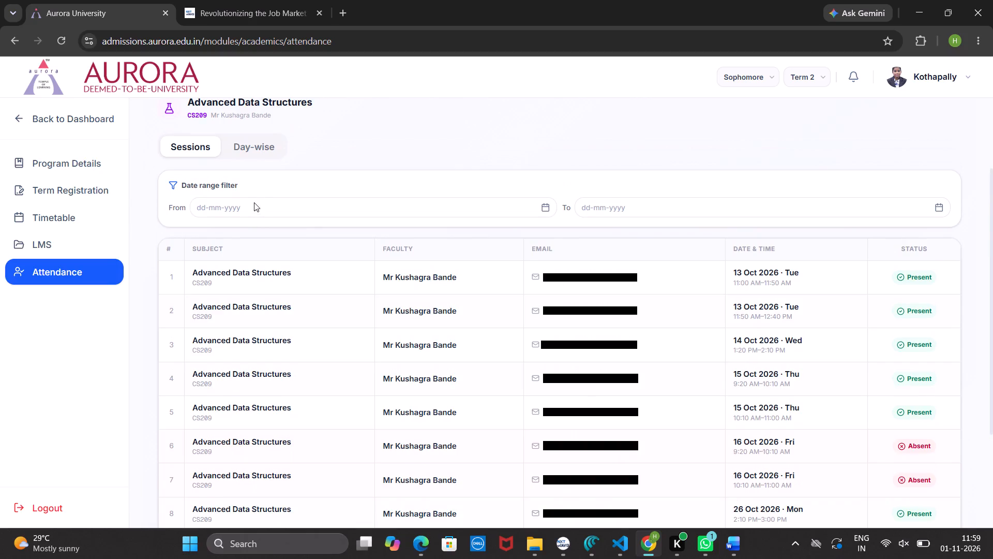
scroll(254, 293, down, 1)
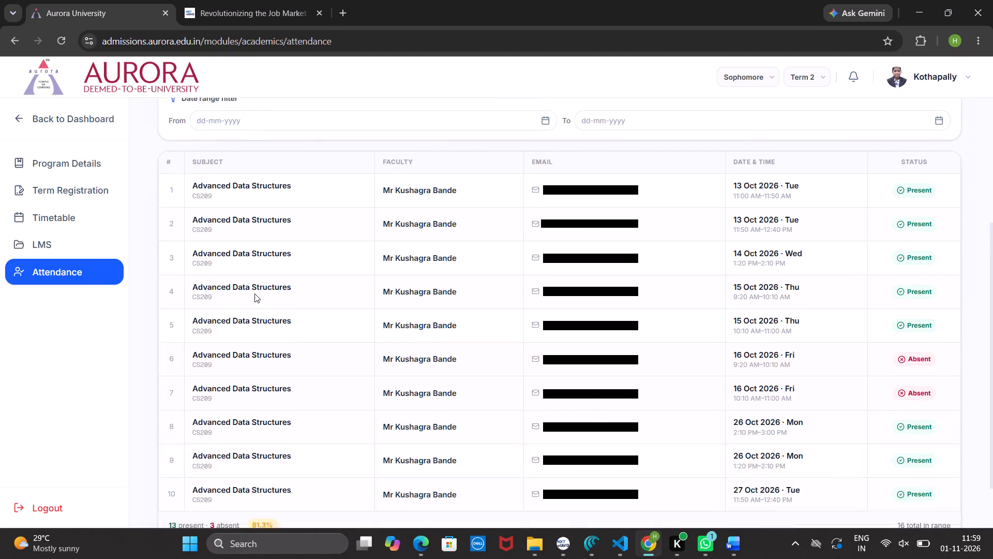
scroll(254, 293, down, 2)
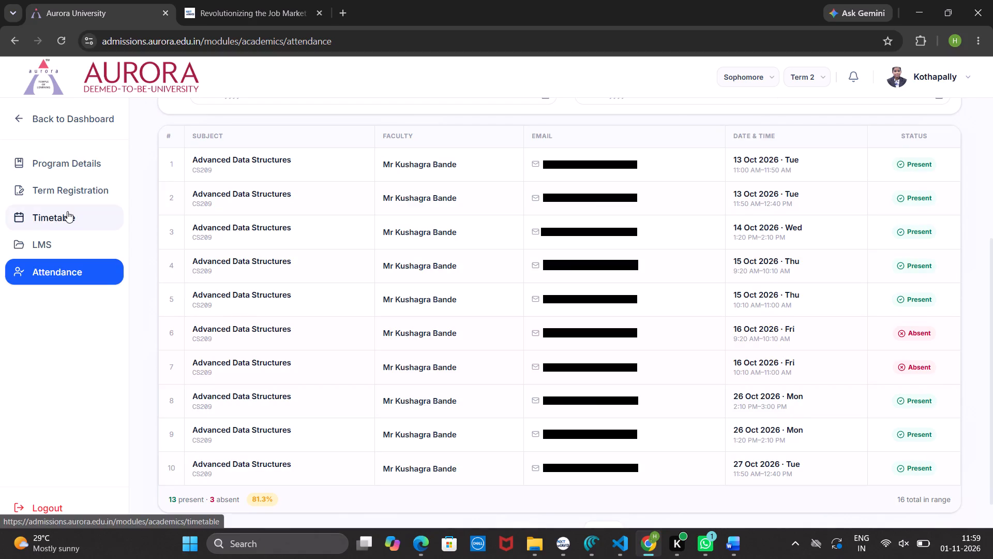
scroll(154, 174, down, 3)
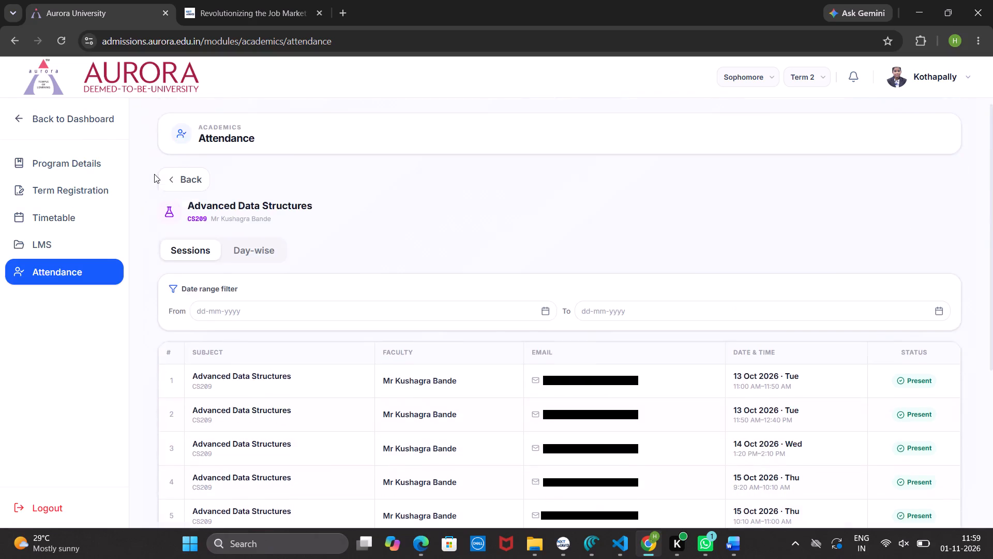
scroll(154, 174, down, 3)
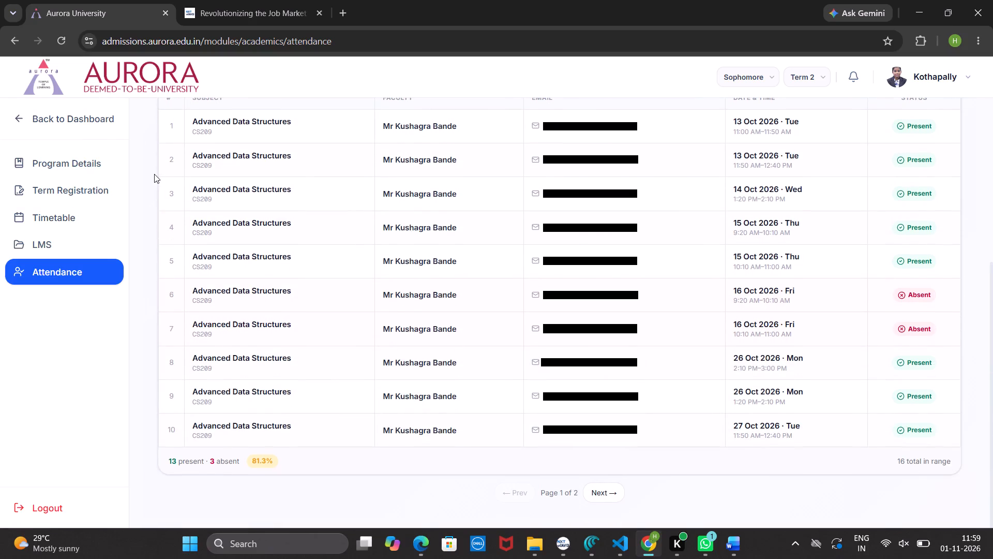
click(597, 493)
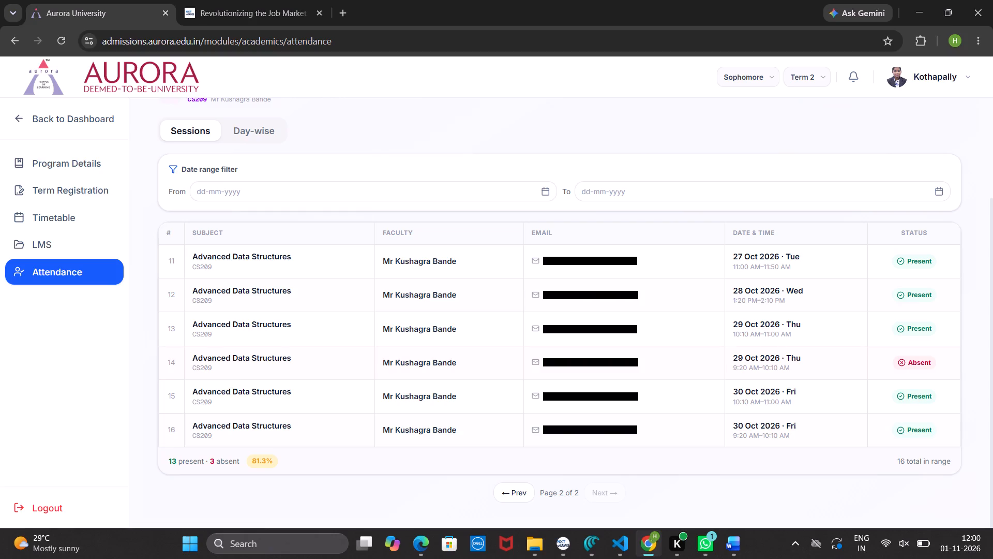
scroll(445, 331, up, 4)
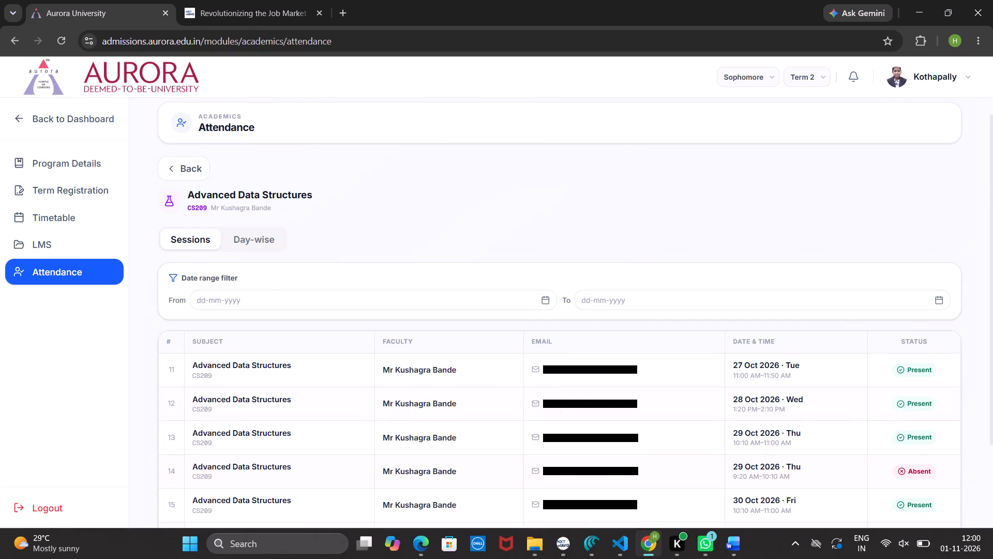
click(190, 197)
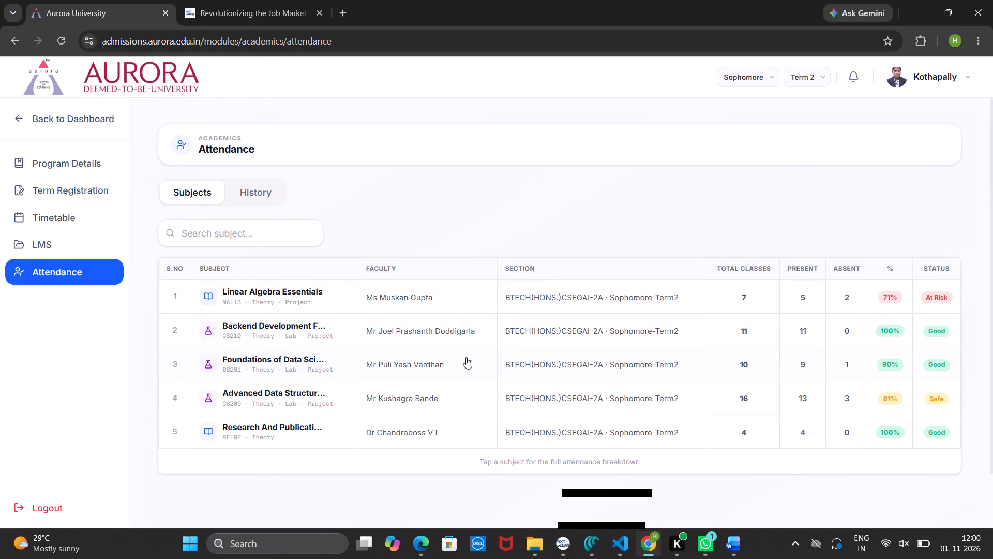
Review the attendance session records for Foundations of Data Science and return to the subject list.
click(570, 372)
scroll(452, 400, down, 1)
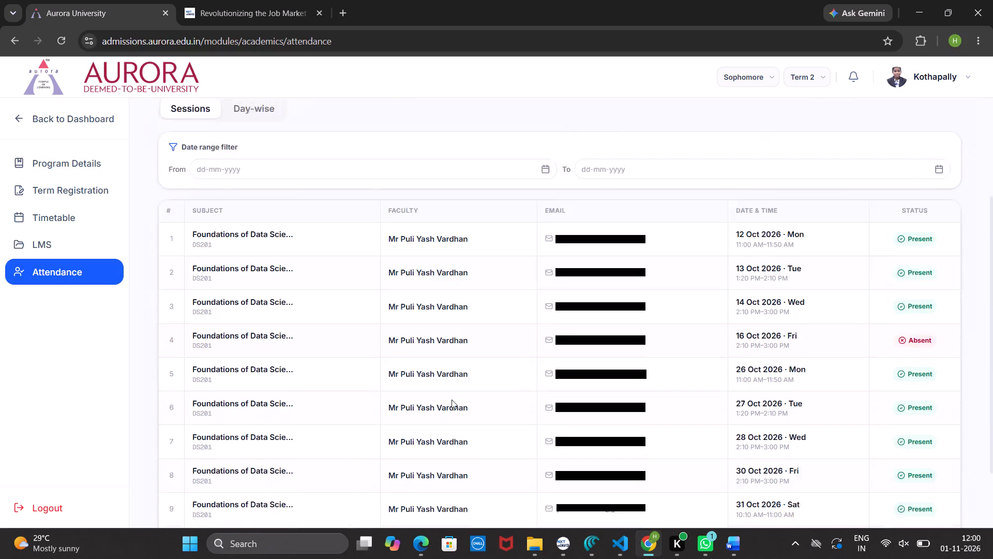
scroll(452, 400, down, 7)
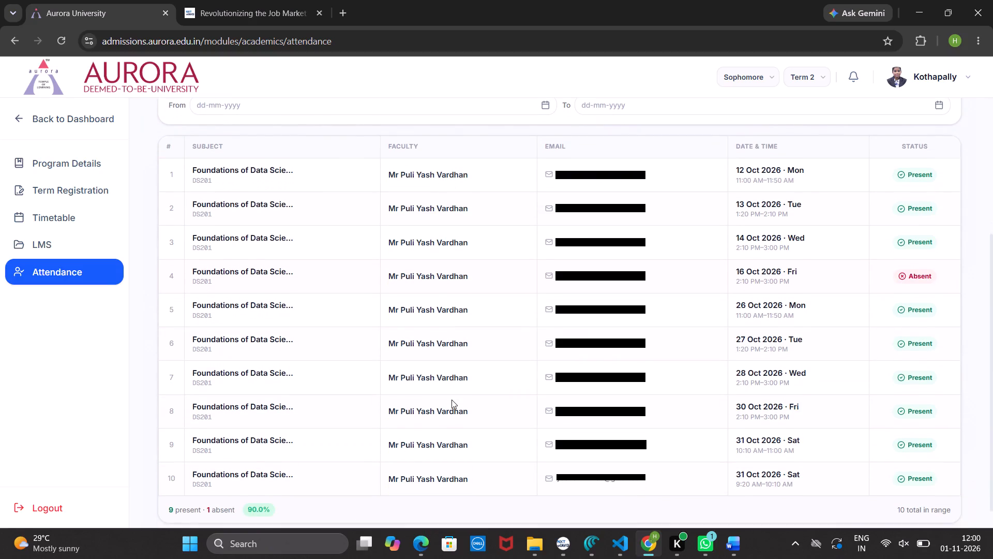
scroll(452, 400, down, 1)
scroll(452, 400, up, 6)
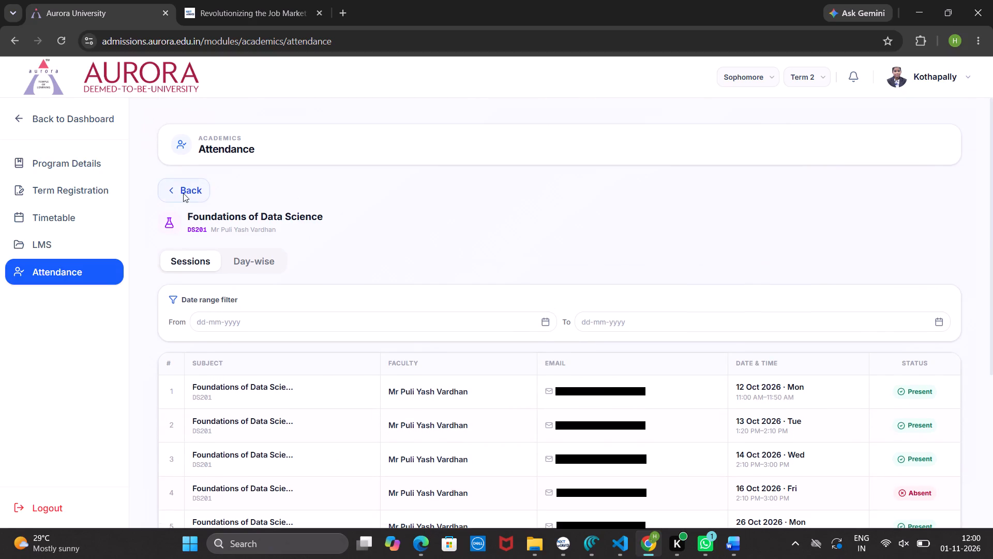
click(183, 193)
scroll(340, 362, down, 2)
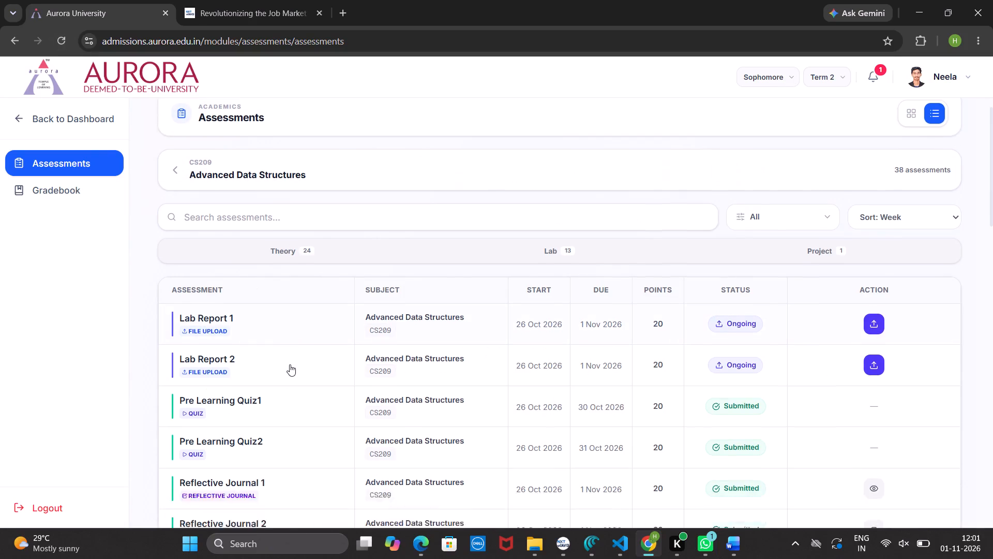
click(178, 200)
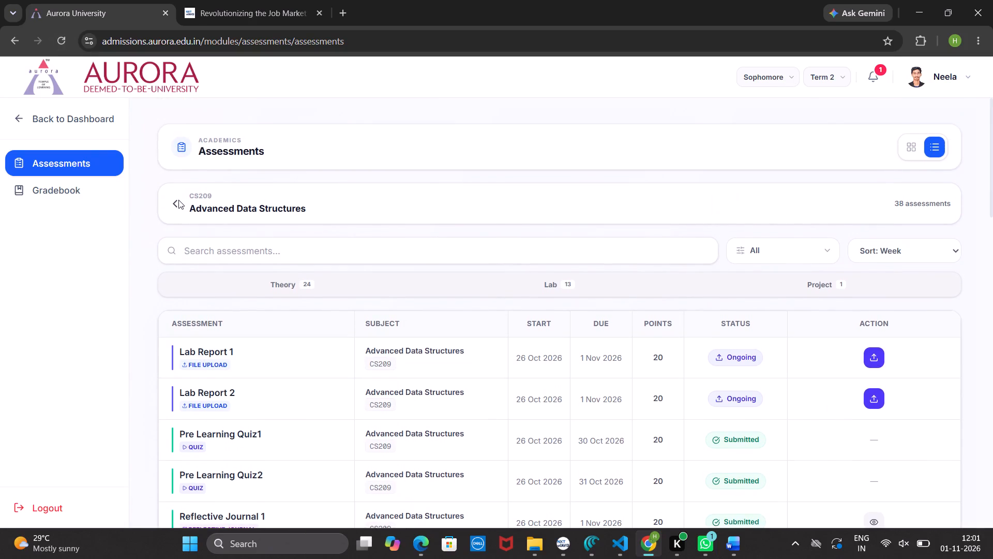
Open the Backend Development Fundamentals assessments, check the status of each item, and return to the course overview.
scroll(263, 323, down, 3)
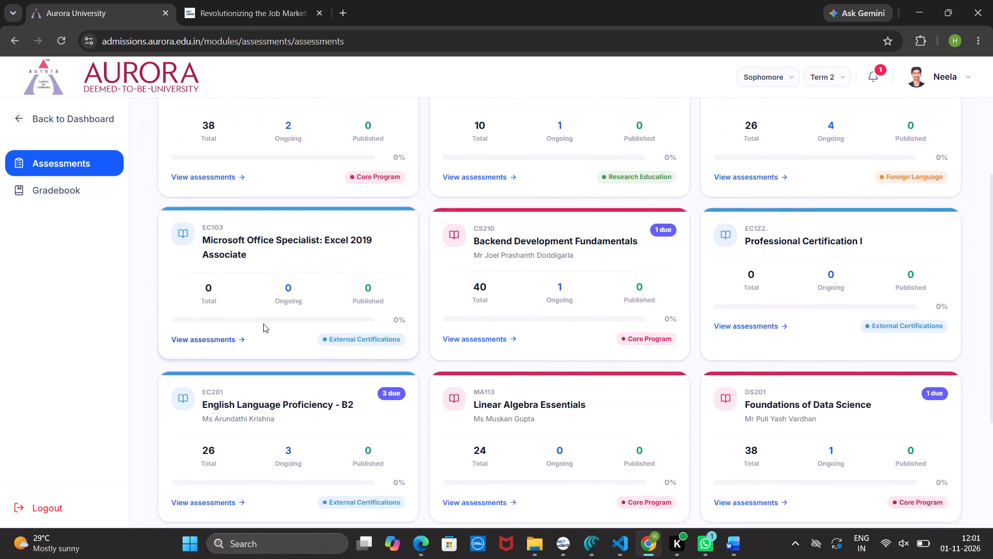
scroll(263, 323, down, 1)
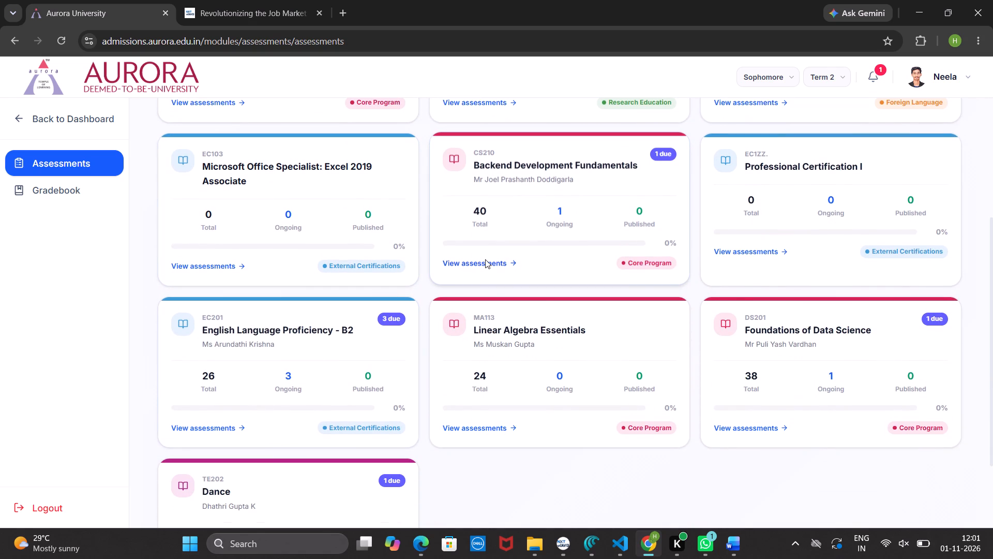
click(485, 259)
scroll(318, 180, up, 1)
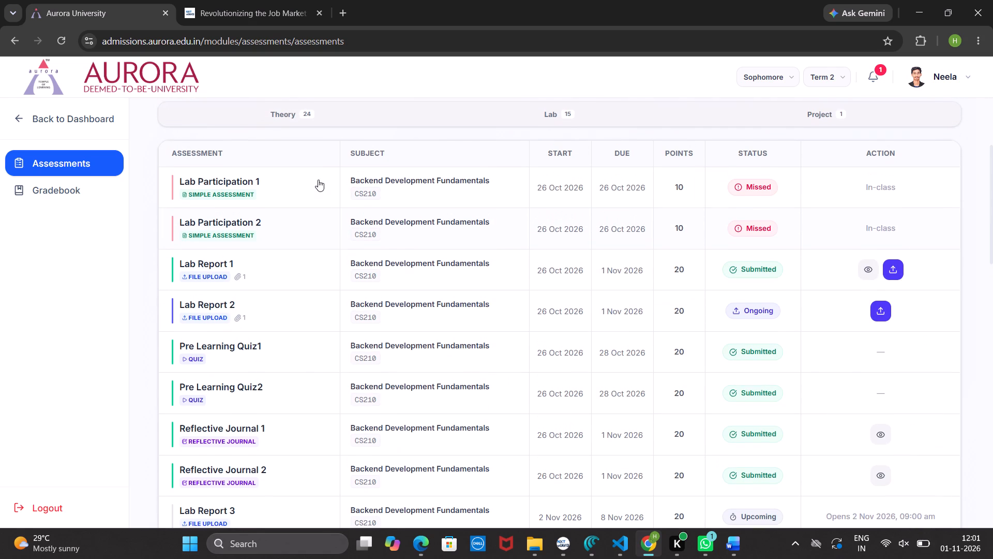
scroll(318, 180, up, 2)
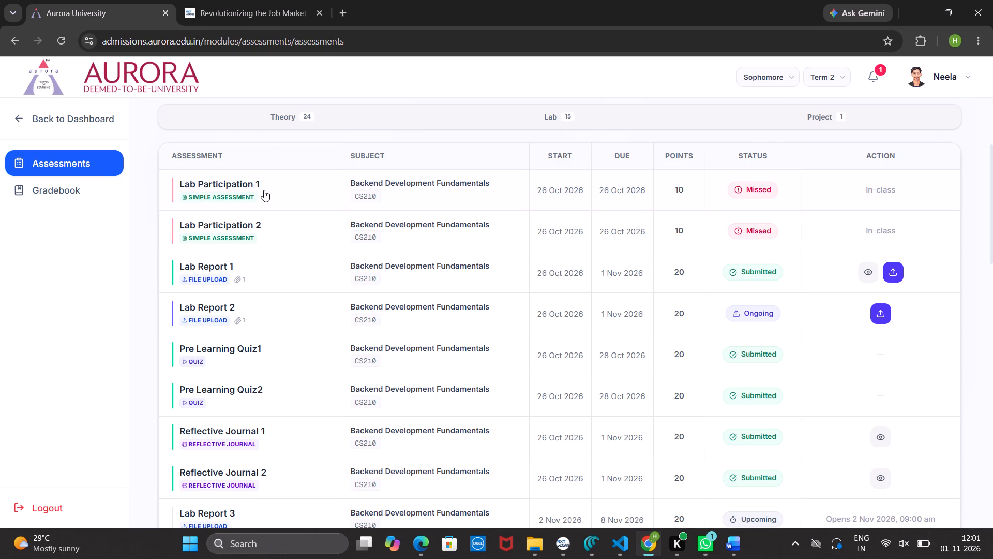
scroll(264, 190, up, 2)
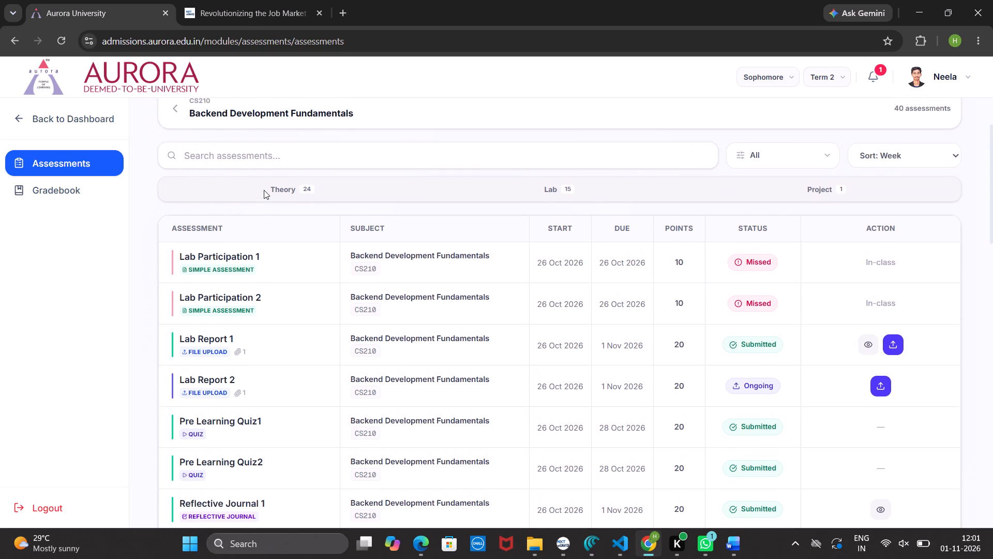
scroll(264, 190, up, 2)
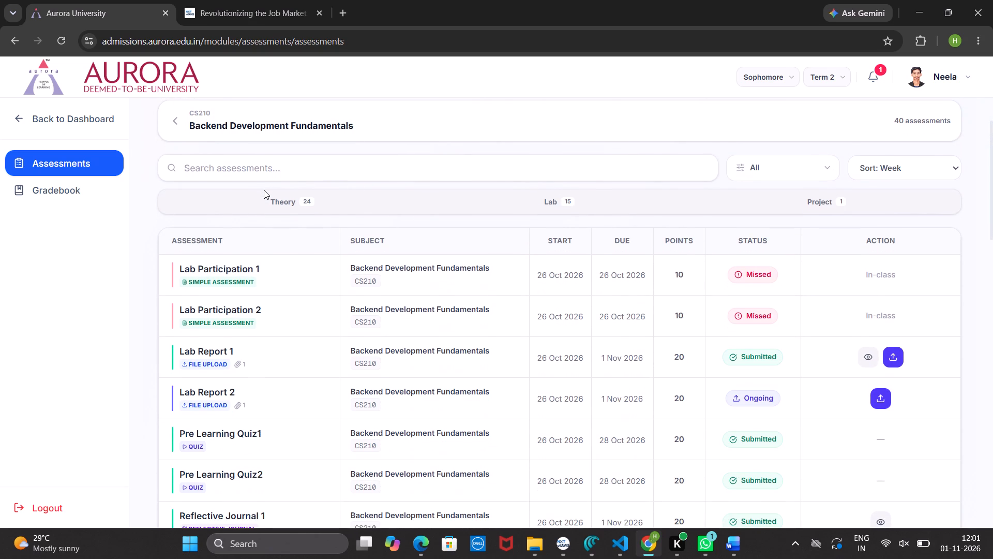
click(175, 117)
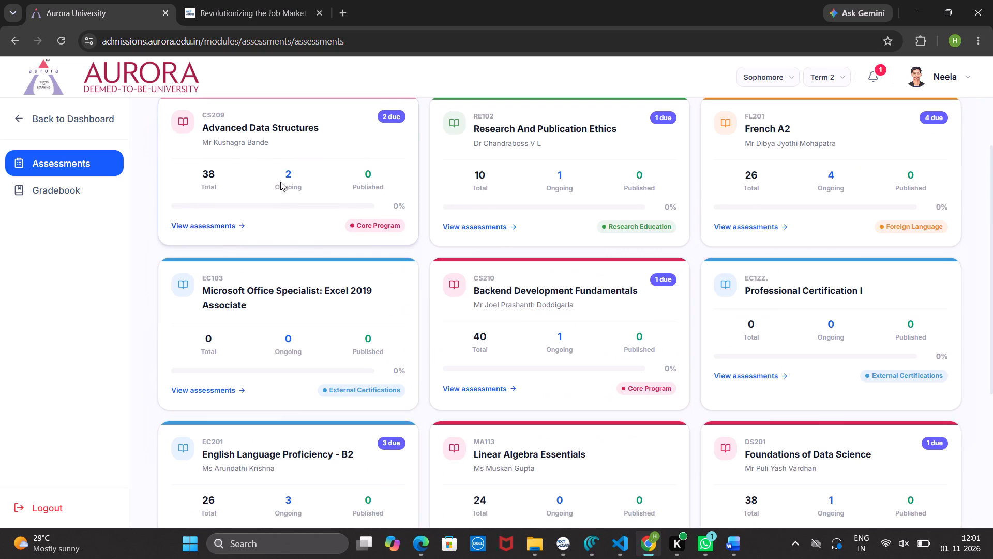
Open the Foundations of Data Science assessments, check the status of each item, and return to the course overview.
scroll(340, 335, down, 2)
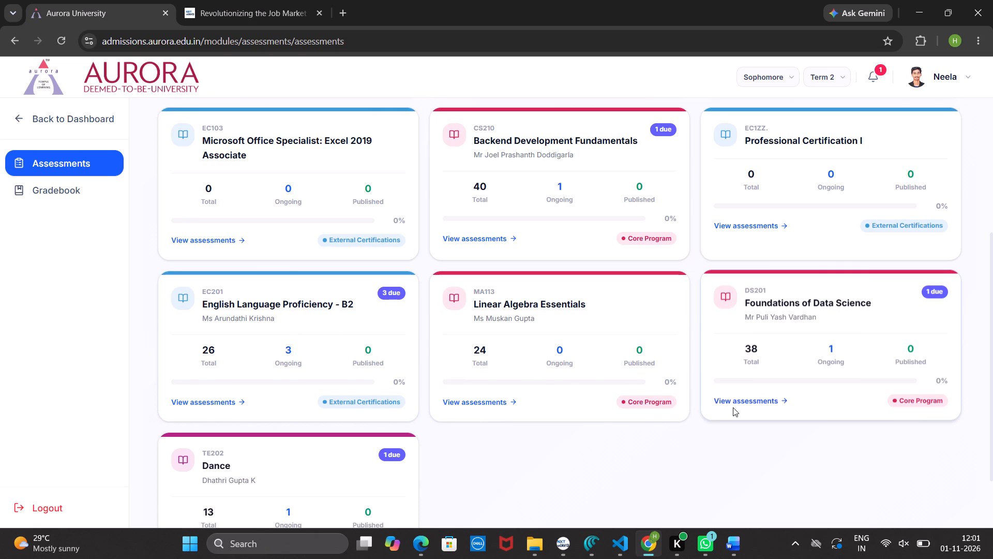
click(733, 407)
scroll(484, 350, up, 1)
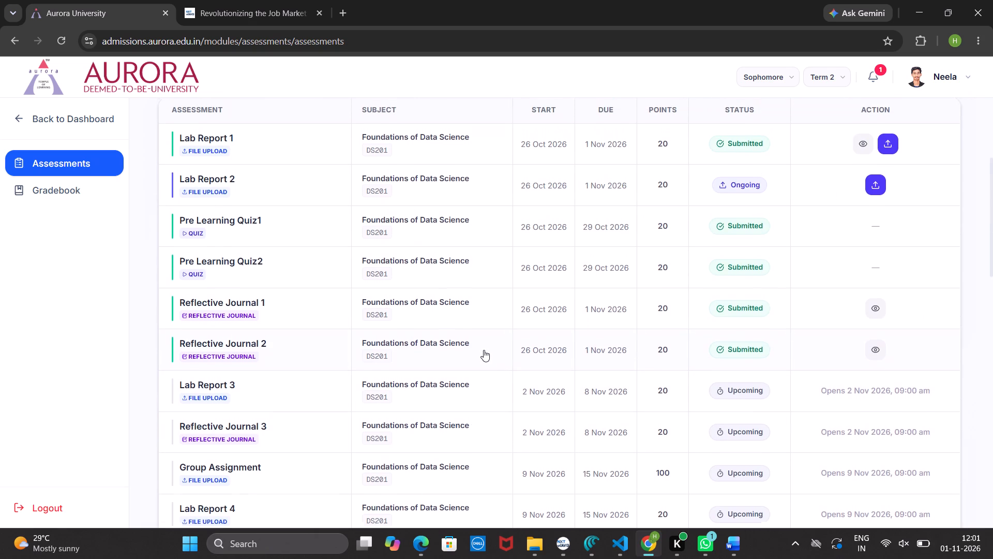
scroll(484, 350, up, 1)
scroll(255, 176, up, 1)
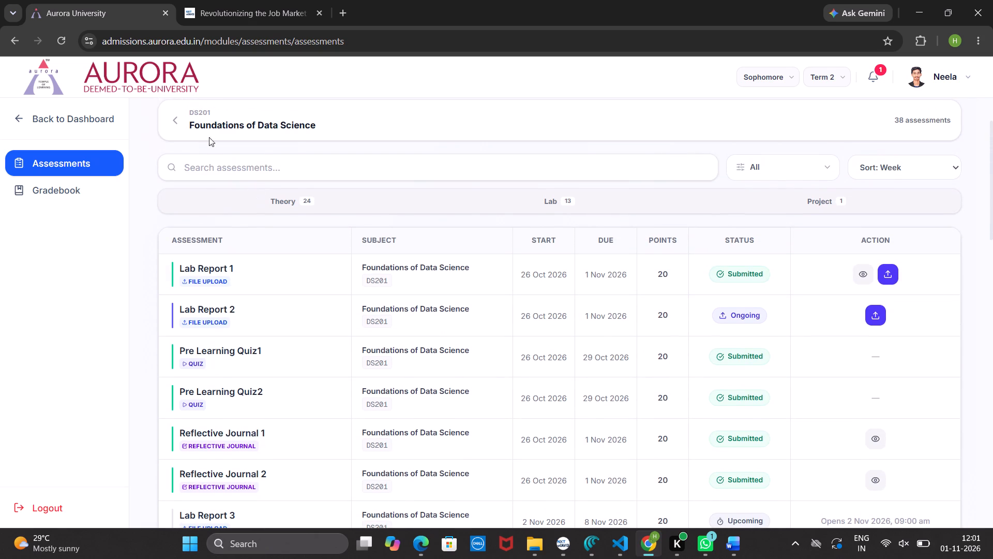
click(175, 120)
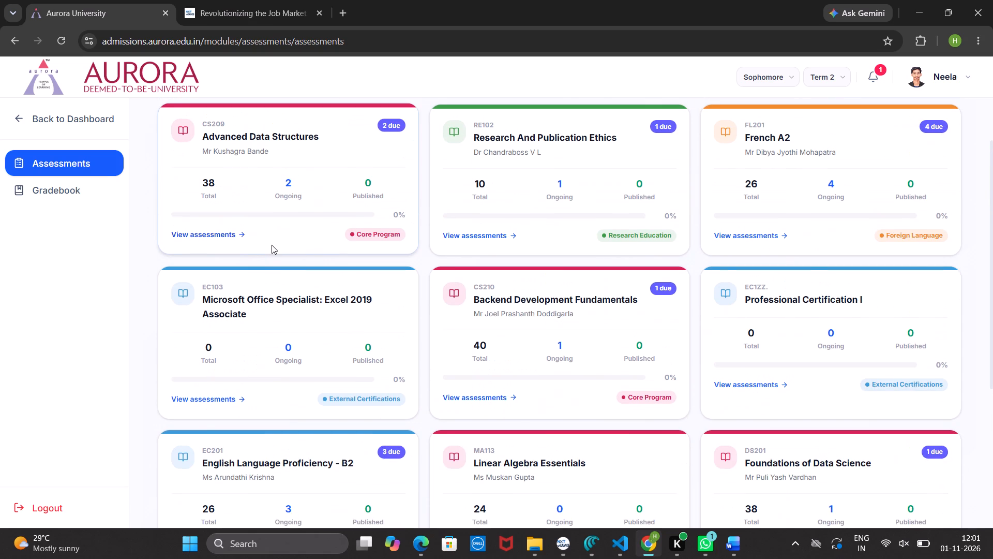
Look through all course cards in the Assessments overview for due and ongoing assessments.
scroll(272, 245, down, 4)
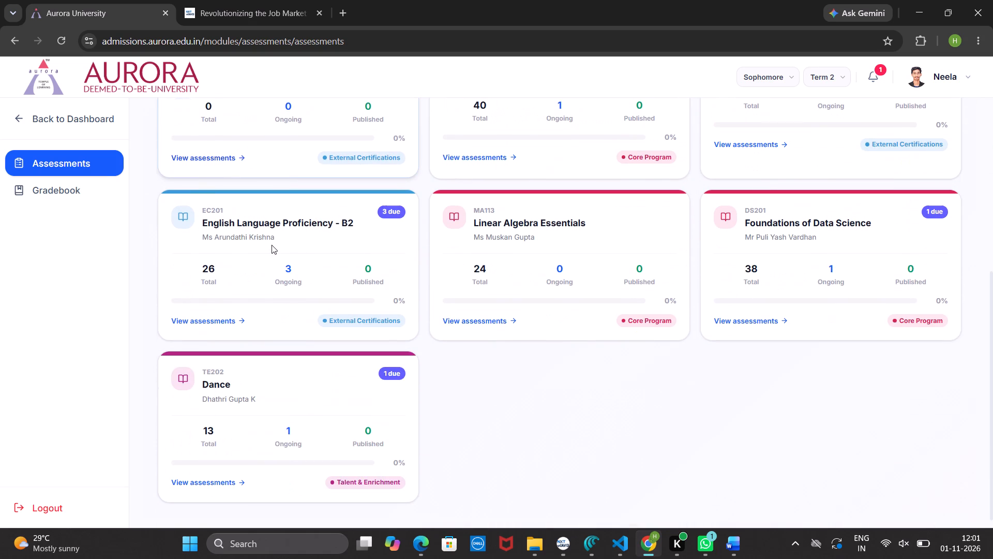
scroll(272, 245, down, 1)
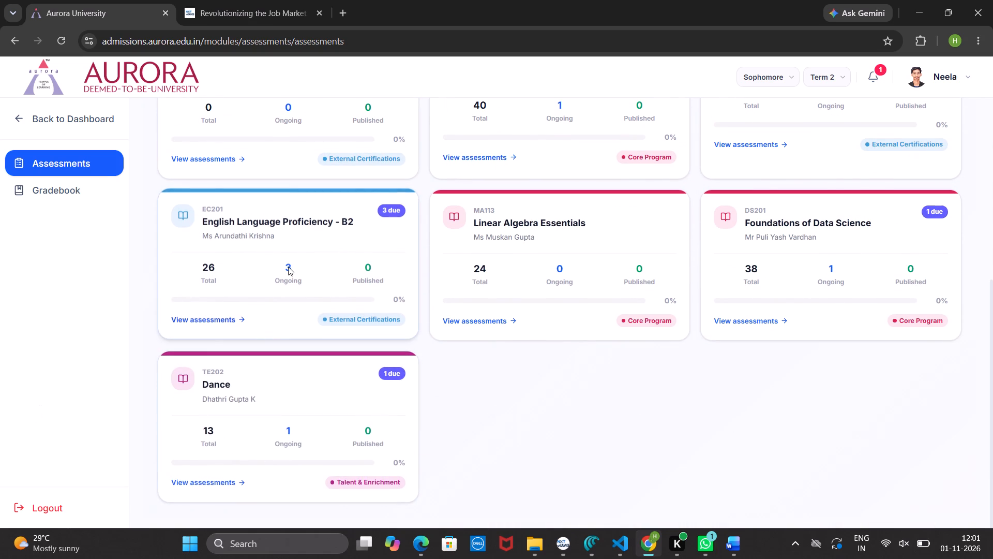
scroll(288, 267, up, 5)
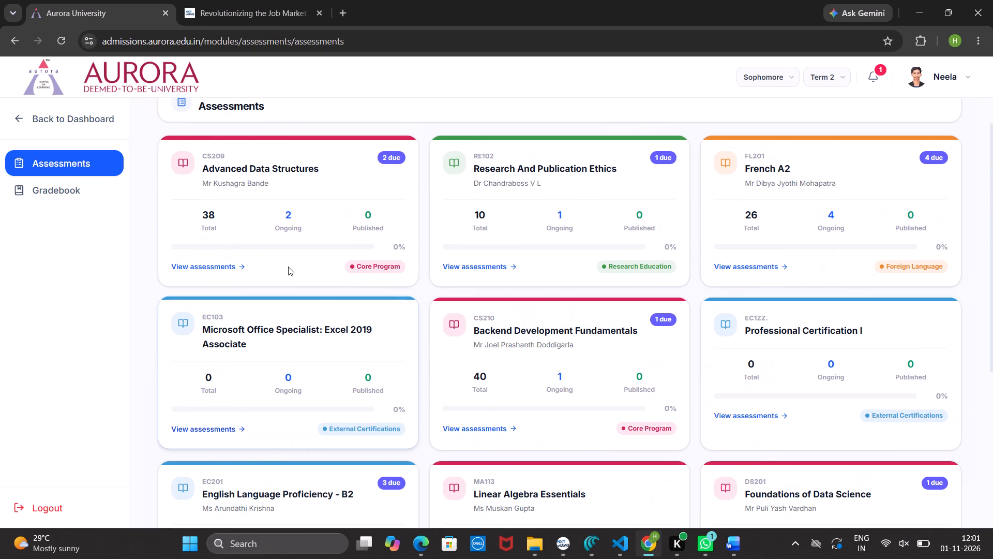
Open the French A2 assessments, check the status and due date of each item, and return to the course overview.
scroll(288, 267, up, 1)
scroll(288, 267, down, 2)
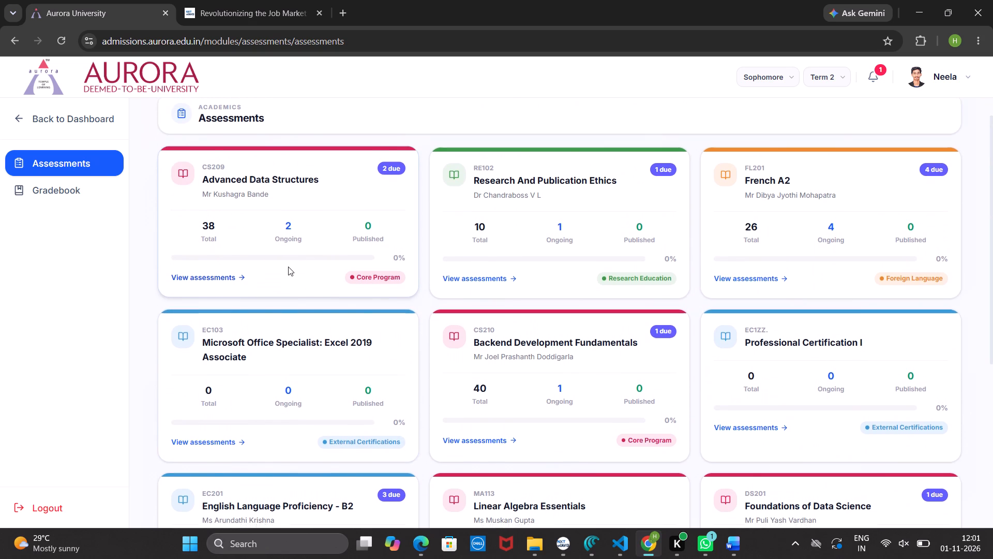
scroll(288, 267, down, 1)
scroll(288, 267, up, 3)
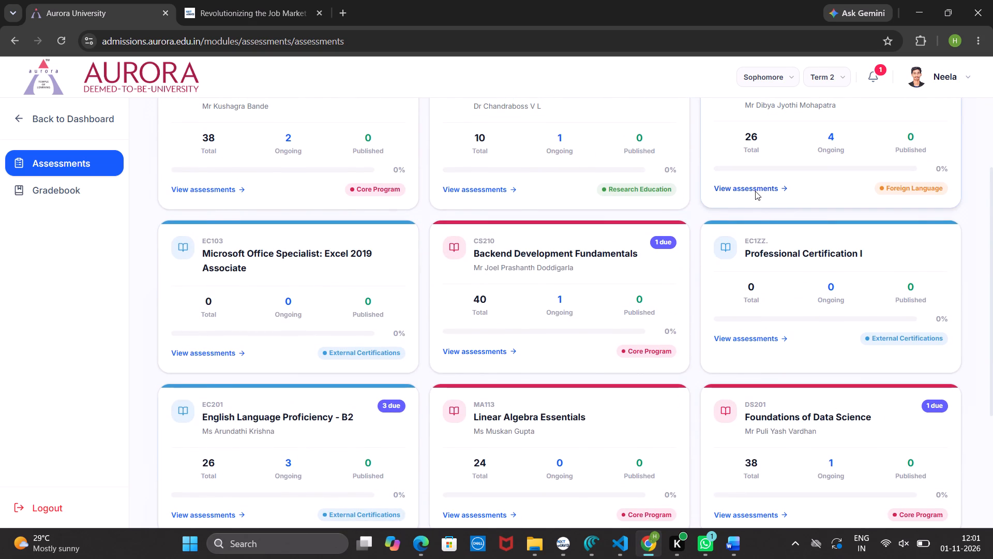
click(755, 191)
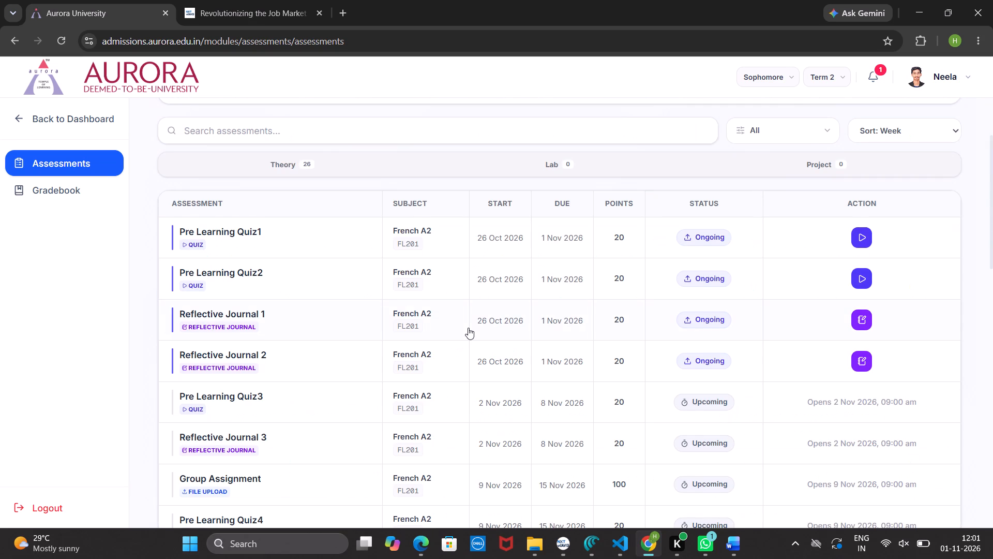
scroll(468, 328, up, 1)
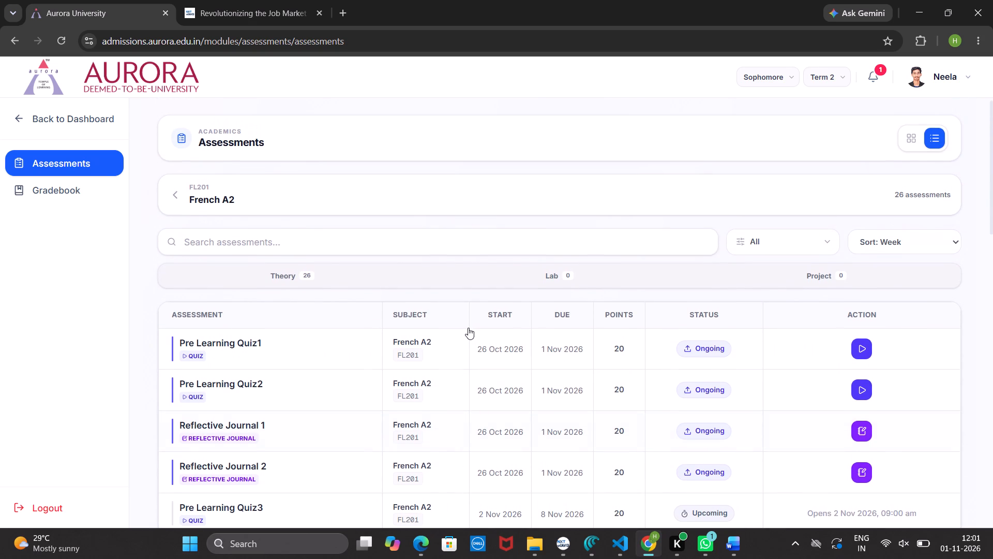
click(179, 197)
Recheck the course cards in the Assessments overview for due items and return to the dashboard.
scroll(358, 255, down, 3)
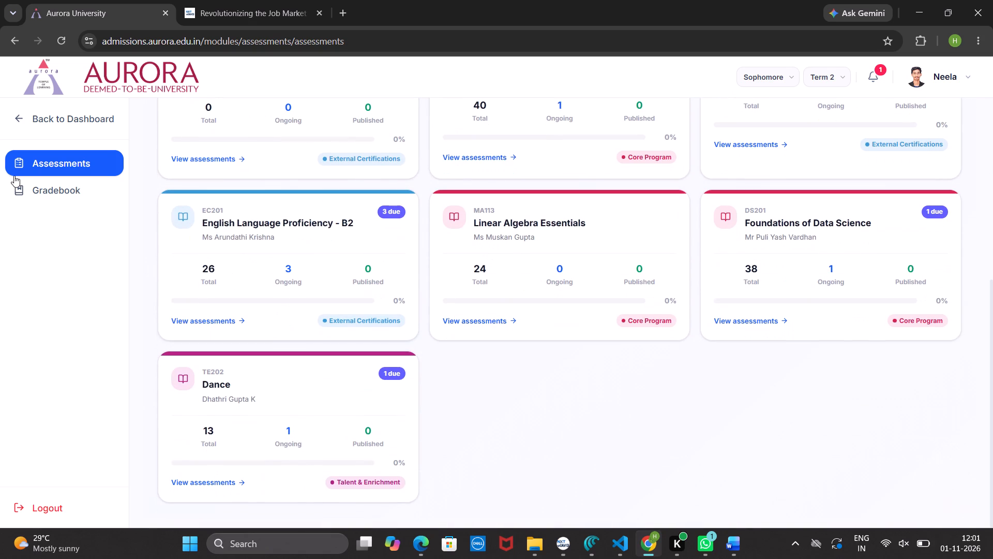
click(18, 115)
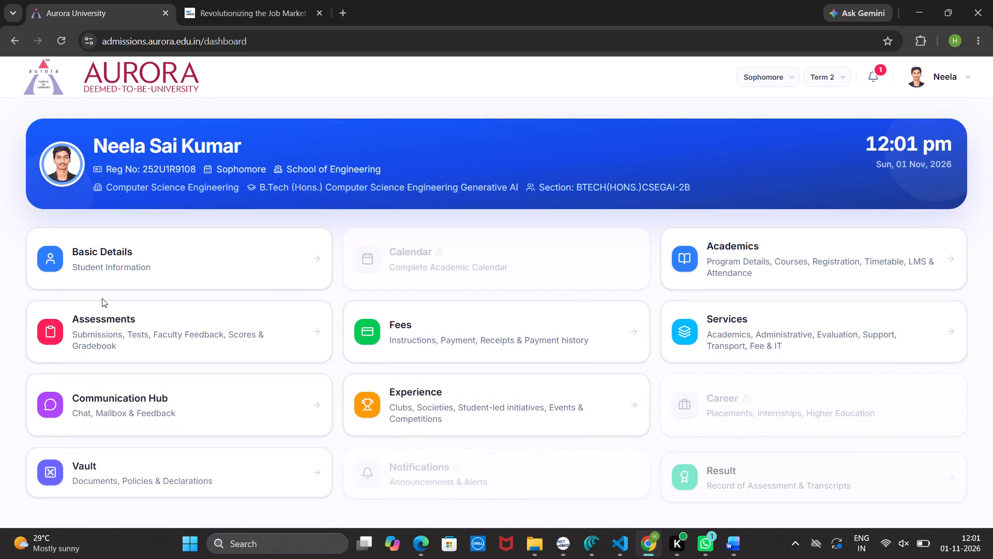
click(105, 333)
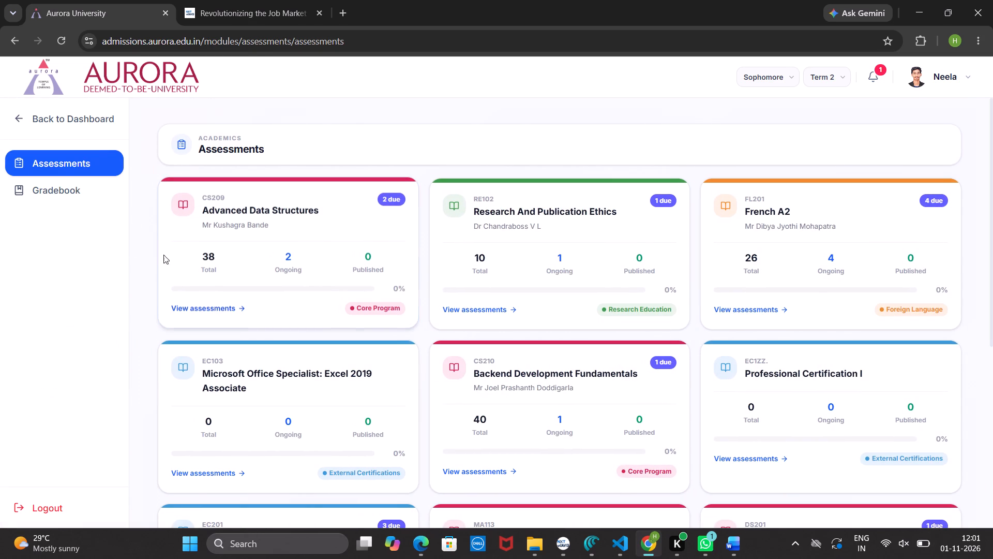
click(39, 126)
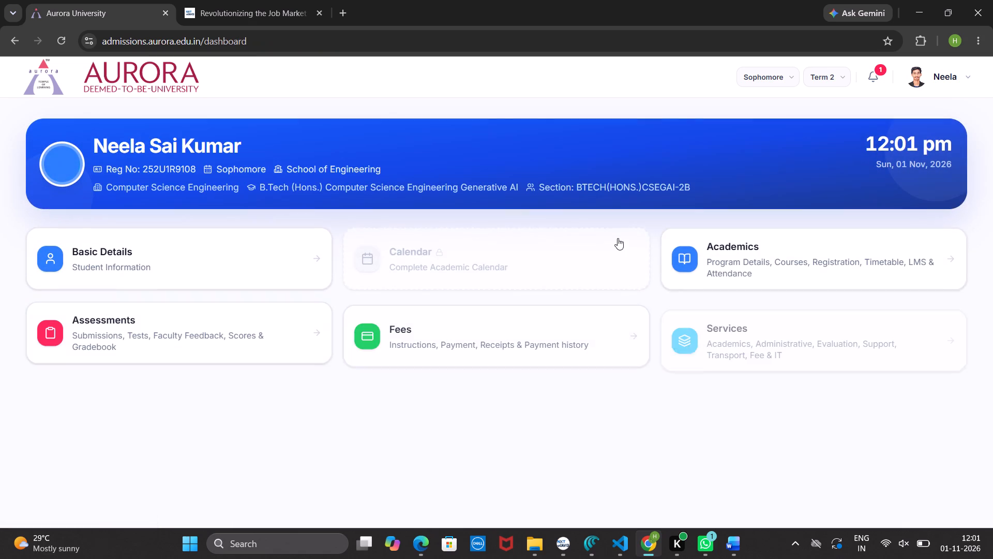
Open Attendance under Academics and check the attendance percentage and status of each subject.
click(748, 275)
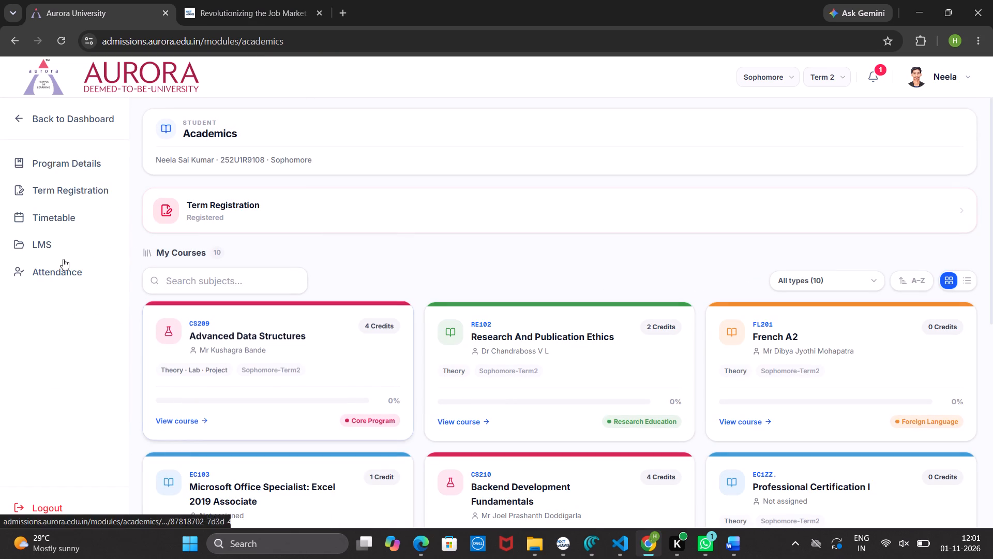
click(62, 270)
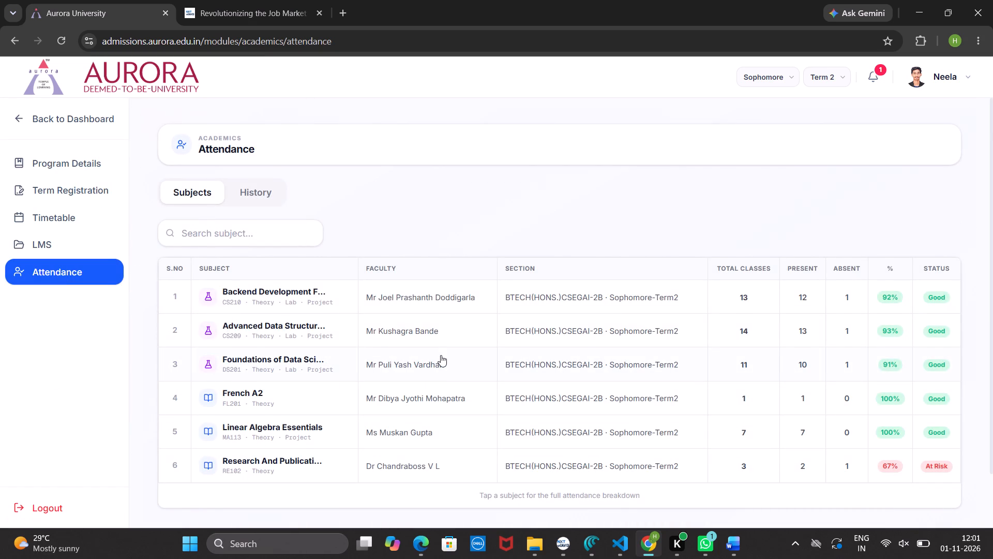
scroll(441, 355, down, 1)
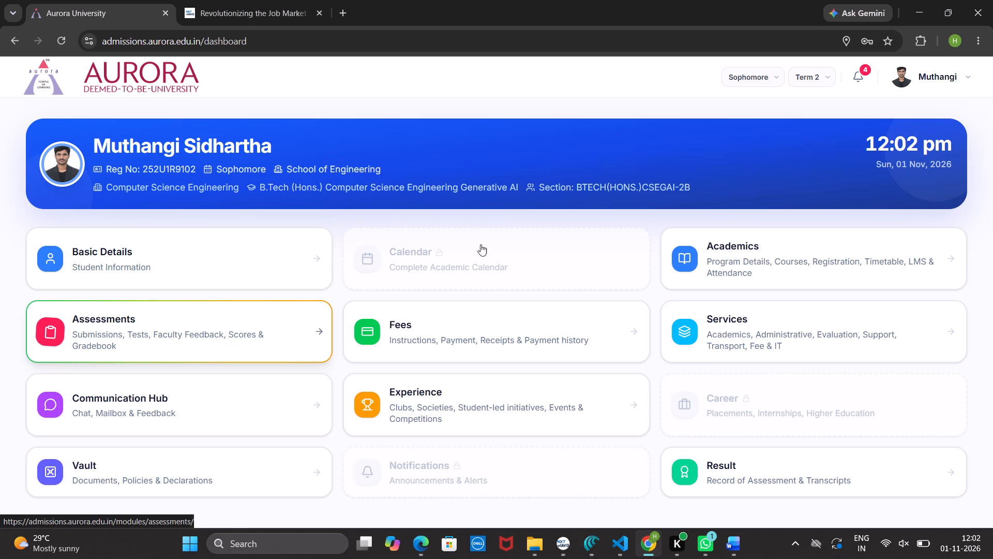
In the other student's account, open Attendance under Academics, check each subject's attendance, and return to the dashboard.
click(766, 270)
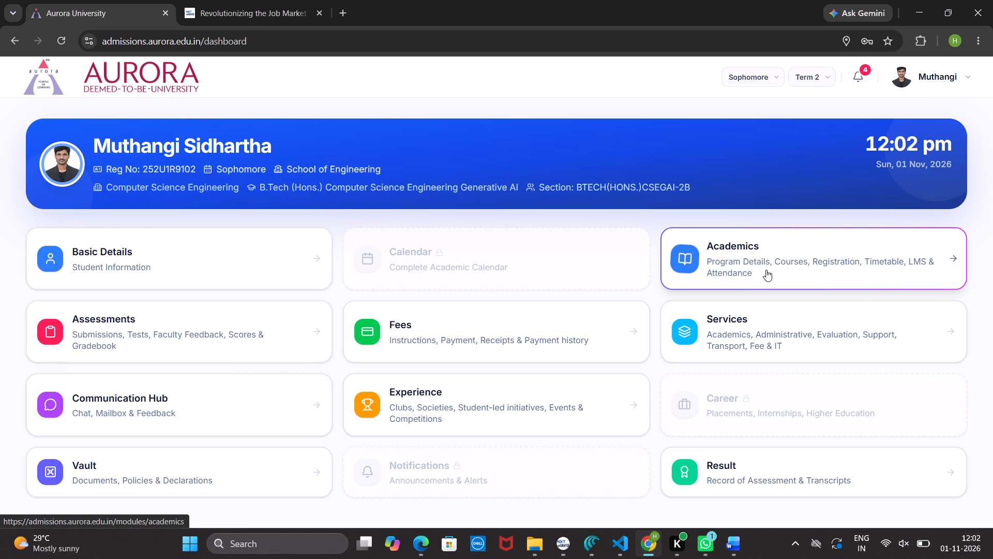
click(59, 270)
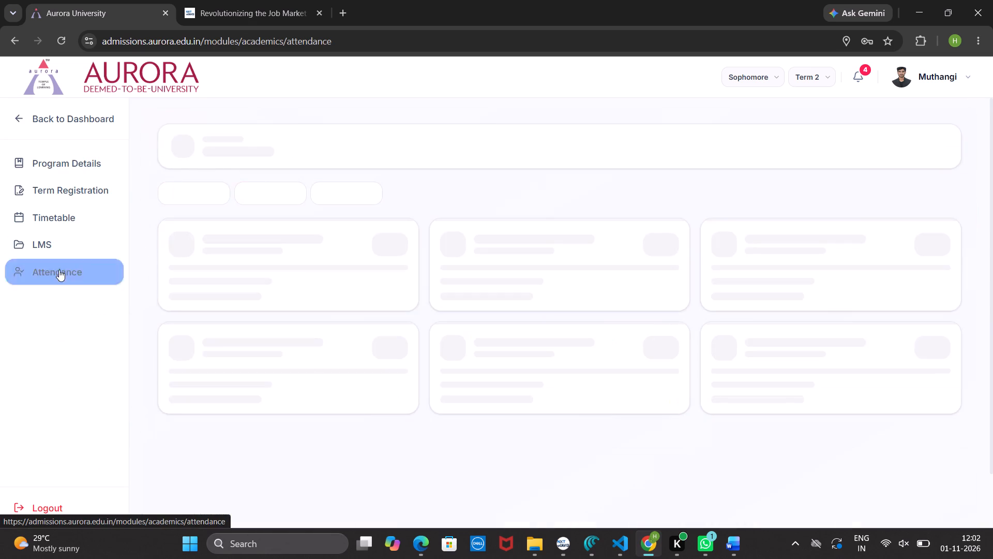
scroll(289, 280, down, 1)
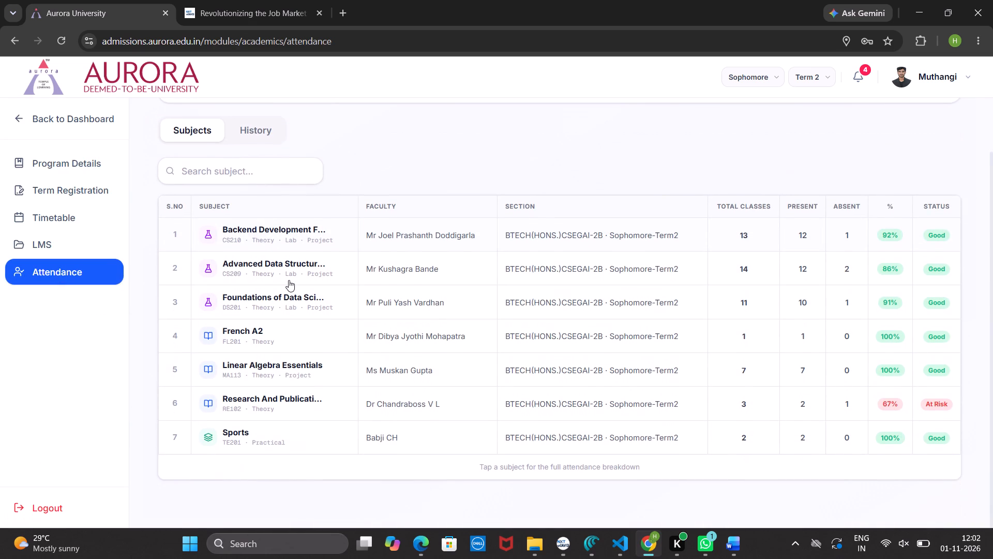
scroll(289, 280, down, 4)
click(20, 115)
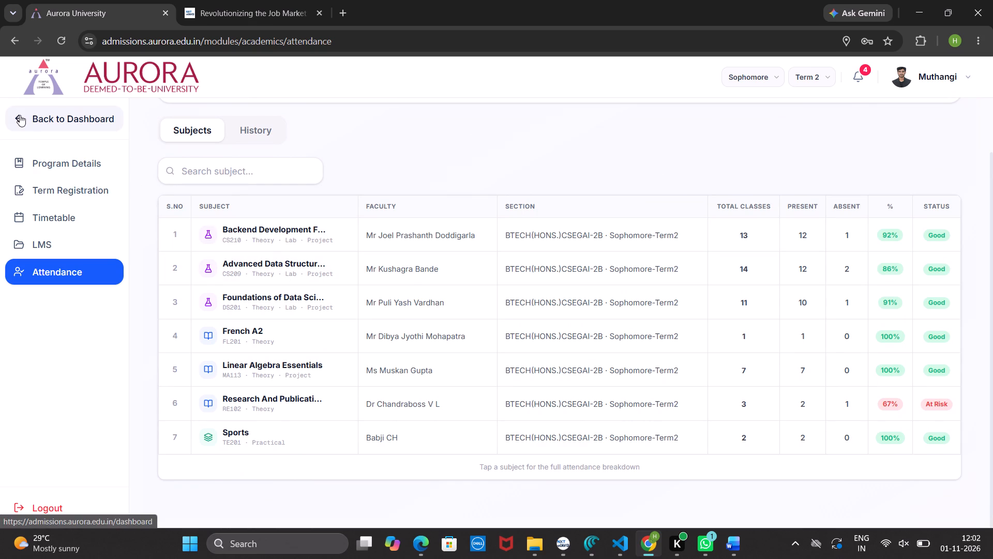
Open the second student's Assessments overview and check all course cards for due and ongoing assessments.
click(185, 333)
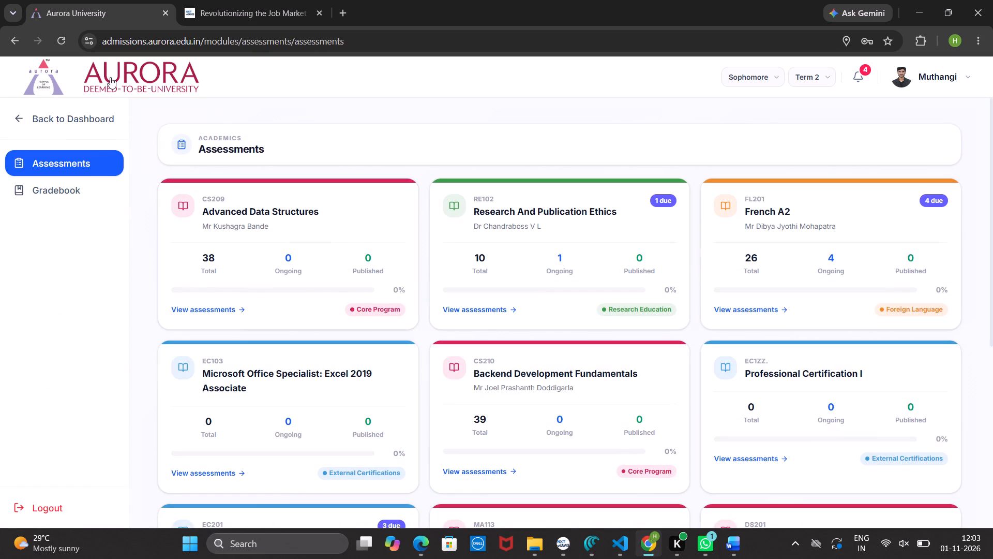
scroll(333, 298, down, 3)
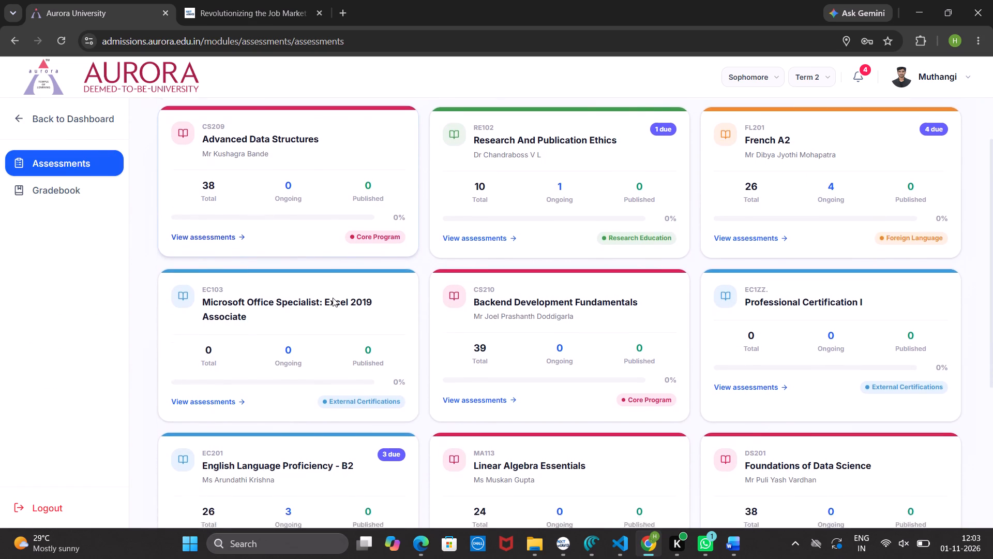
scroll(333, 298, down, 3)
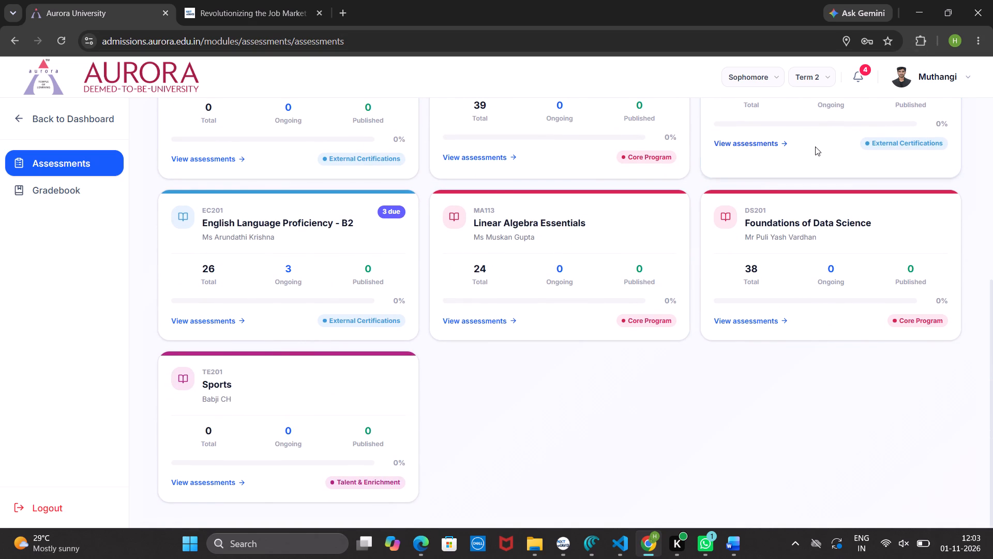
scroll(815, 146, up, 4)
Open the account options of the signed-in student.
click(970, 74)
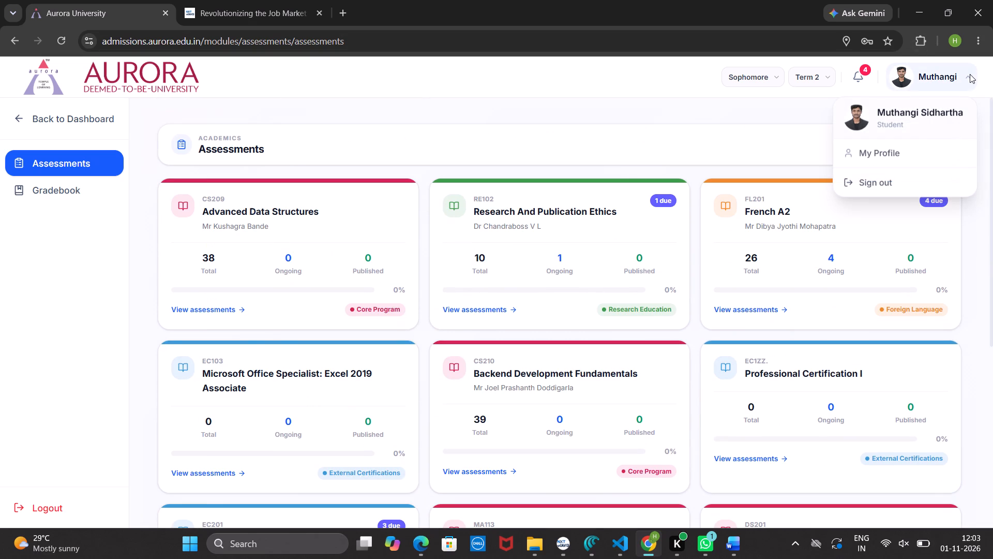